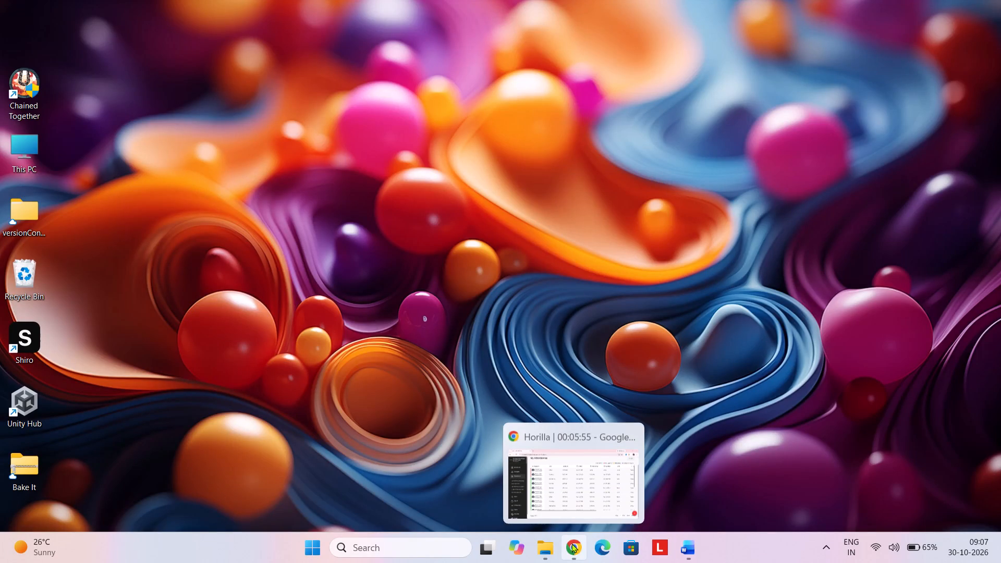
Switch to Word and look over the September assessment question page in the Assess Septem document.
{"action": "left_click", "coordinate": [692, 555]}
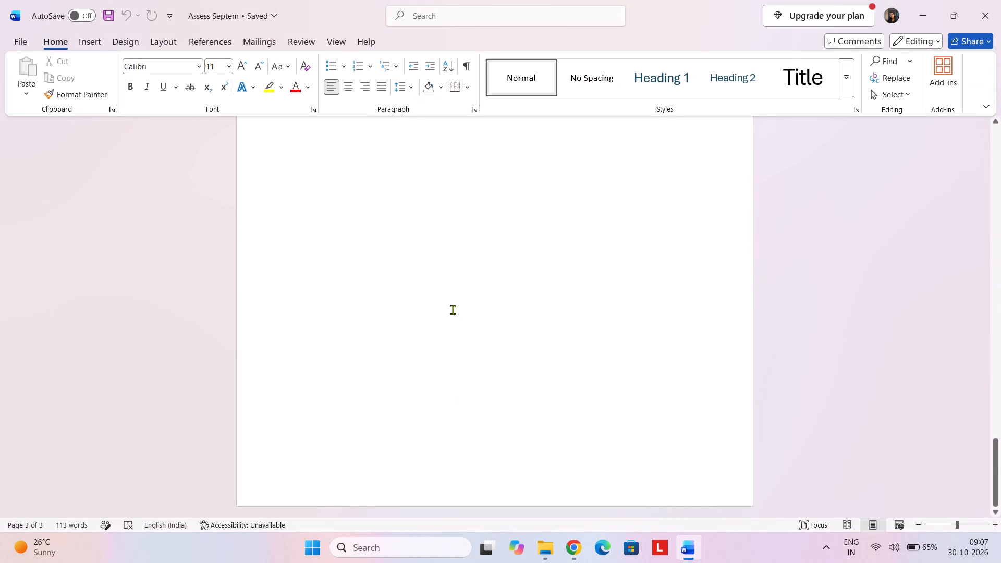
{"action": "scroll", "coordinate": [453, 310], "scroll_direction": "up", "scroll_amount": 8}
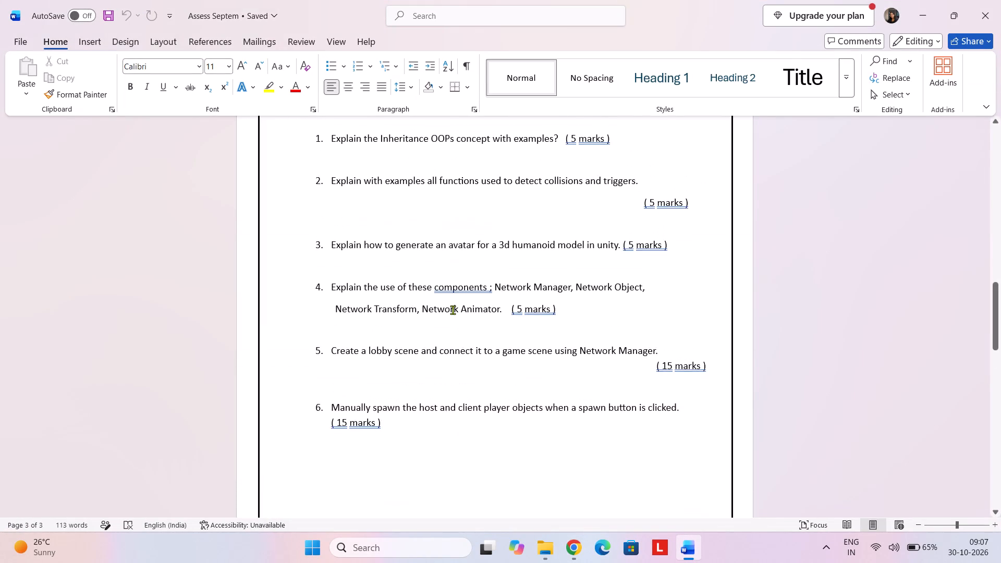
{"action": "scroll", "coordinate": [453, 310], "scroll_direction": "up", "scroll_amount": 2}
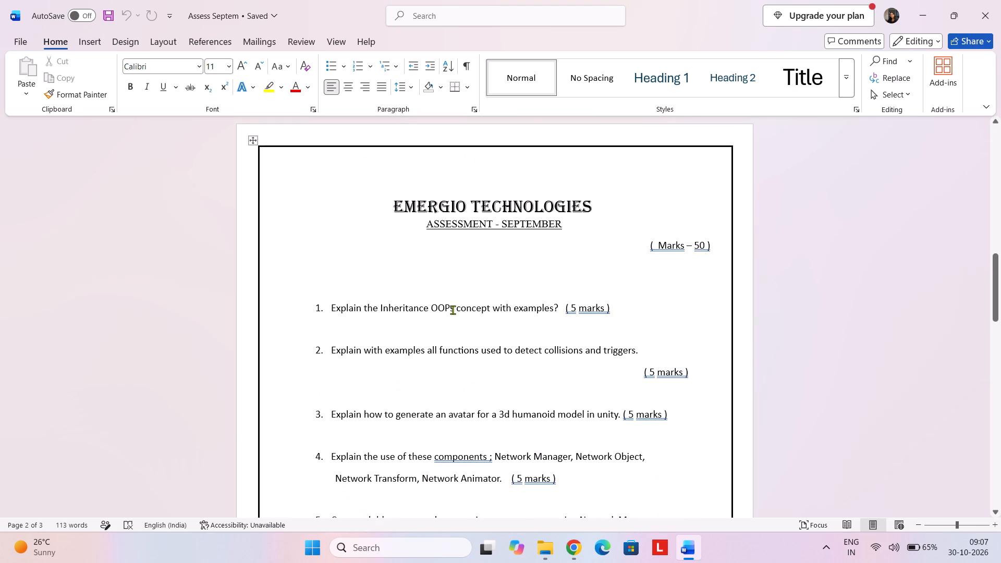
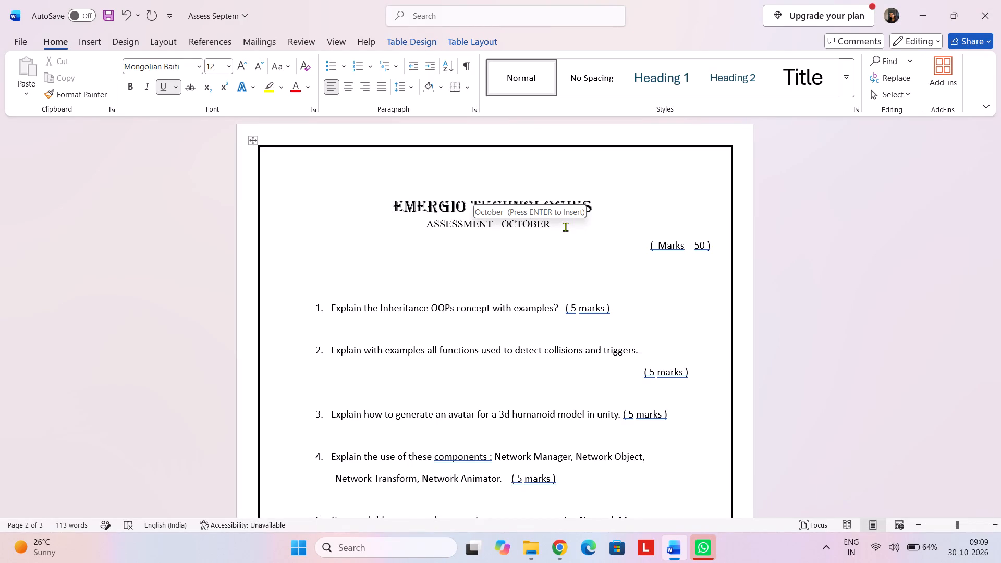
{"action": "left_click", "coordinate": [559, 226]}
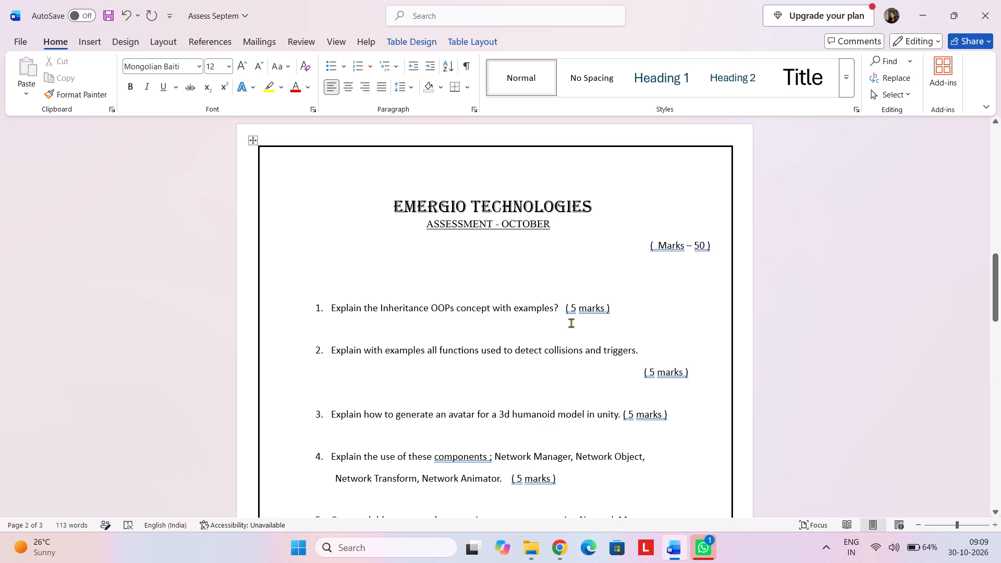
{"action": "scroll", "coordinate": [577, 352], "scroll_direction": "down", "scroll_amount": 1}
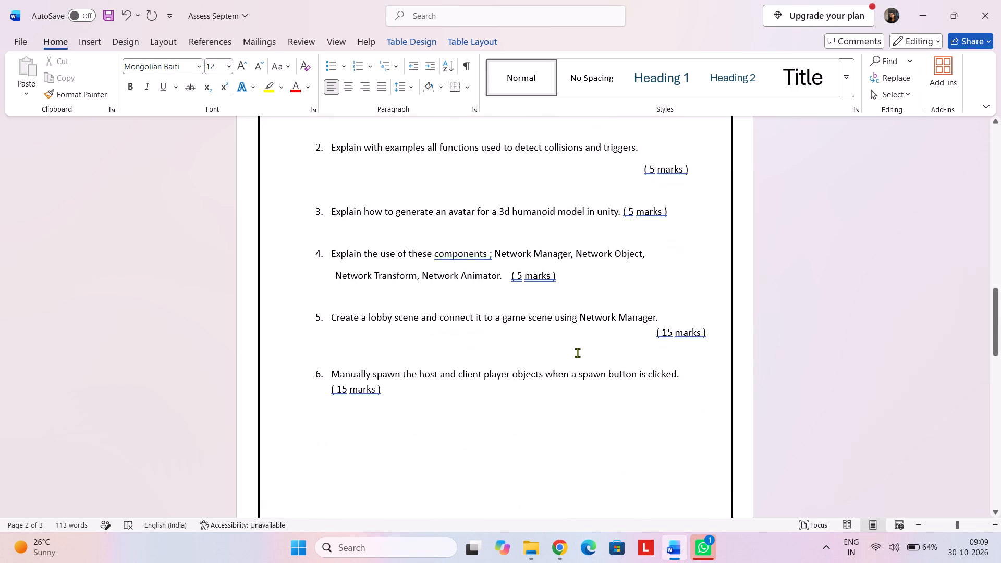
{"action": "scroll", "coordinate": [577, 352], "scroll_direction": "down", "scroll_amount": 1}
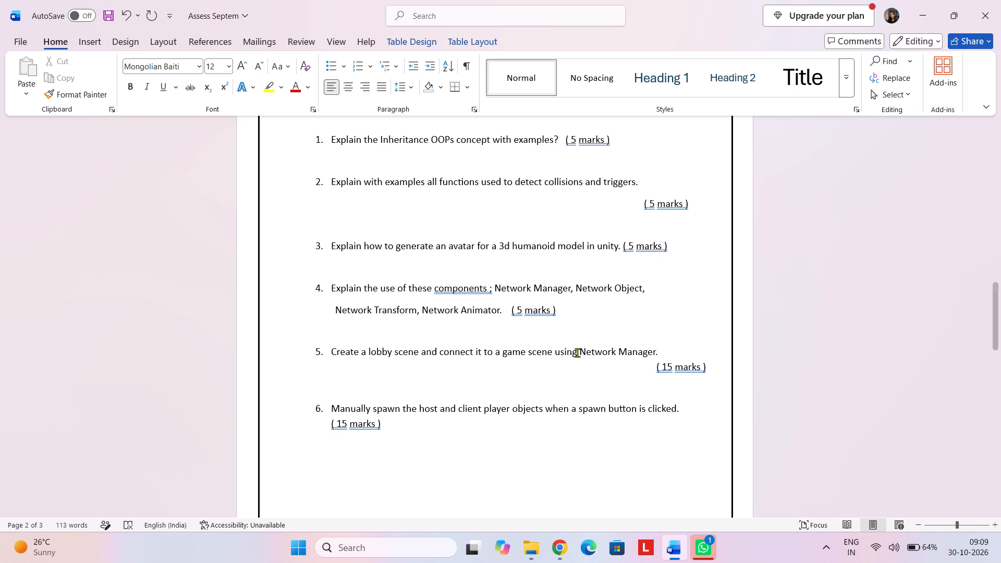
{"action": "left_click", "coordinate": [557, 549]}
{"action": "left_click", "coordinate": [187, 11]}
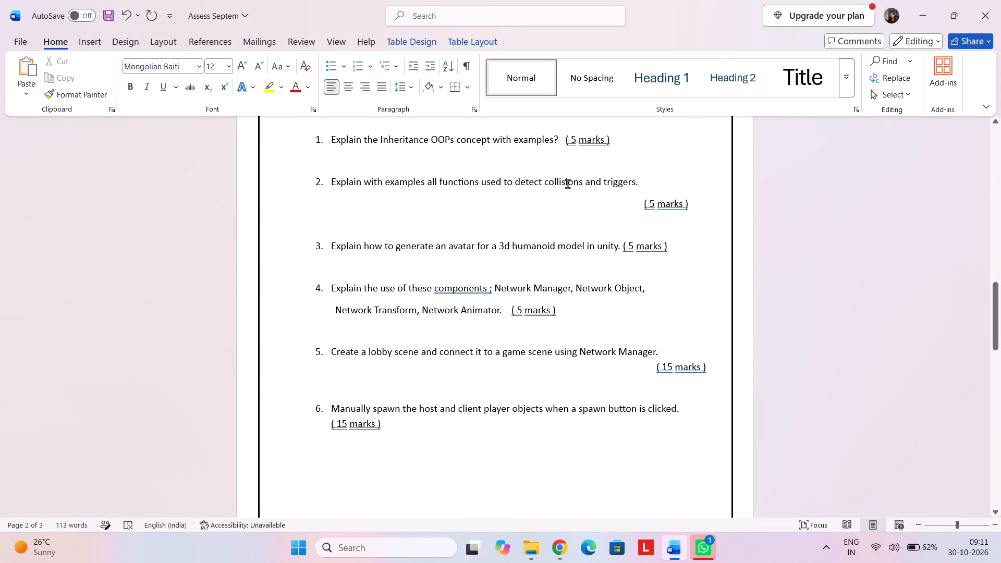
{"action": "left_click", "coordinate": [553, 145]}
{"action": "key", "text": "BackSpace"}
{"action": "key", "text": "BackSpace"}
{"action": "key", "text": "BackSpace"}
{"action": "key", "text": "BackSpace"}
{"action": "key", "text": "BackSpace"}
{"action": "key", "text": "BackSpace"}
{"action": "key", "text": "BackSpace"}
{"action": "key", "text": "BackSpace"}
{"action": "key", "text": "BackSpace"}
{"action": "key", "text": "BackSpace"}
{"action": "key", "text": "BackSpace"}
{"action": "key", "text": "BackSpace"}
{"action": "key", "text": "BackSpace"}
{"action": "key", "text": "BackSpace"}
{"action": "key", "text": "BackSpace"}
{"action": "key", "text": "BackSpace"}
{"action": "key", "text": "BackSpace"}
{"action": "key", "text": "BackSpace"}
{"action": "key", "text": "BackSpace"}
{"action": "key", "text": "BackSpace"}
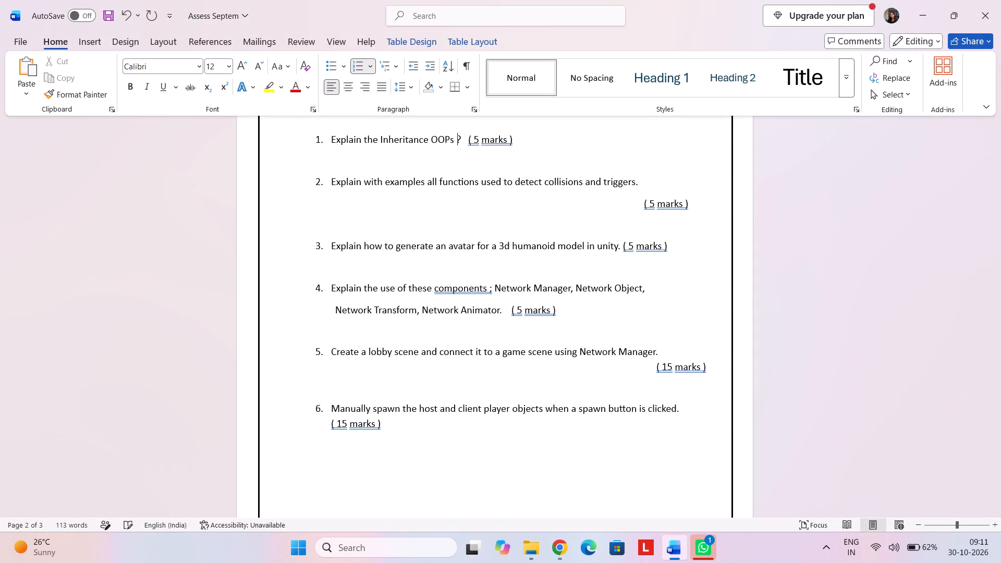
{"action": "key", "text": "BackSpace"}
{"action": "key", "text": "BackSpace"}
{"action": "key", "text": "BackSpace"}
{"action": "key", "text": "BackSpace"}
{"action": "key", "text": "BackSpace"}
{"action": "key", "text": "BackSpace"}
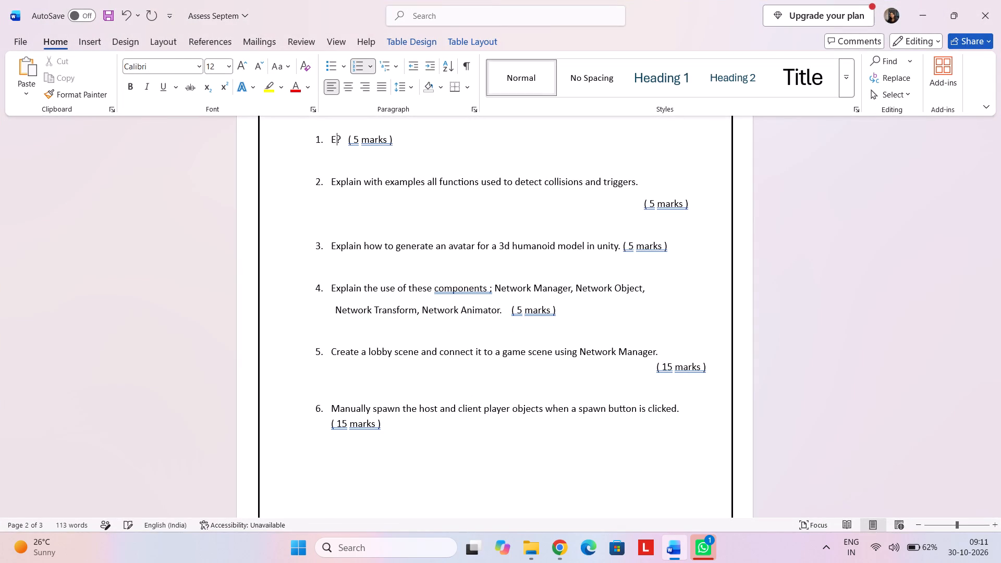
{"action": "key", "text": "BackSpace"}
{"action": "key", "text": "ctrl+v"}
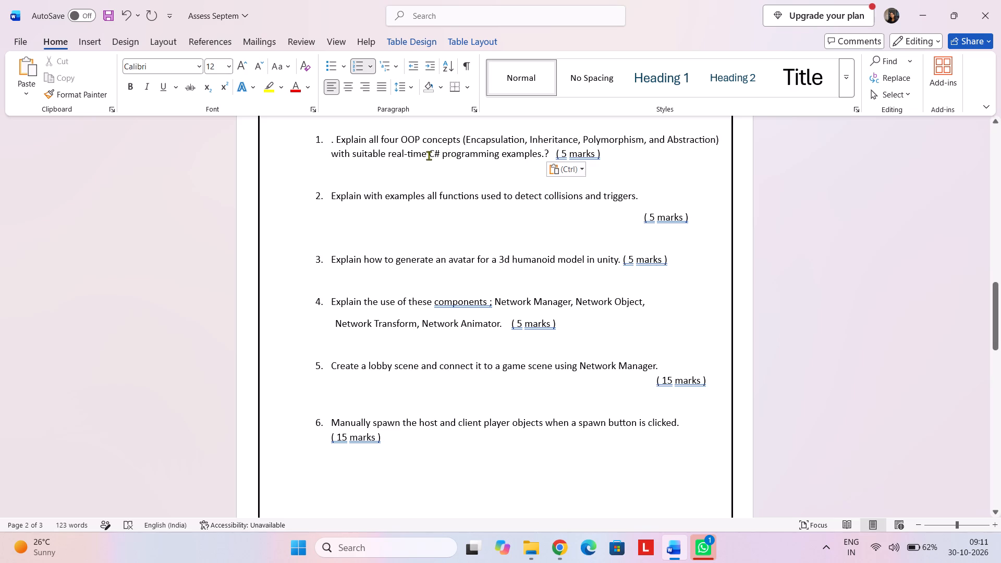
Reword the end of question 1 to read "real-world examples", dropping the mention of time and C# programming.
{"action": "left_click", "coordinate": [502, 155]}
{"action": "key", "text": "BackSpace"}
{"action": "key", "text": "BackSpace"}
{"action": "key", "text": "BackSpace"}
{"action": "key", "text": "BackSpace"}
{"action": "key", "text": "BackSpace"}
{"action": "key", "text": "BackSpace"}
{"action": "key", "text": "BackSpace"}
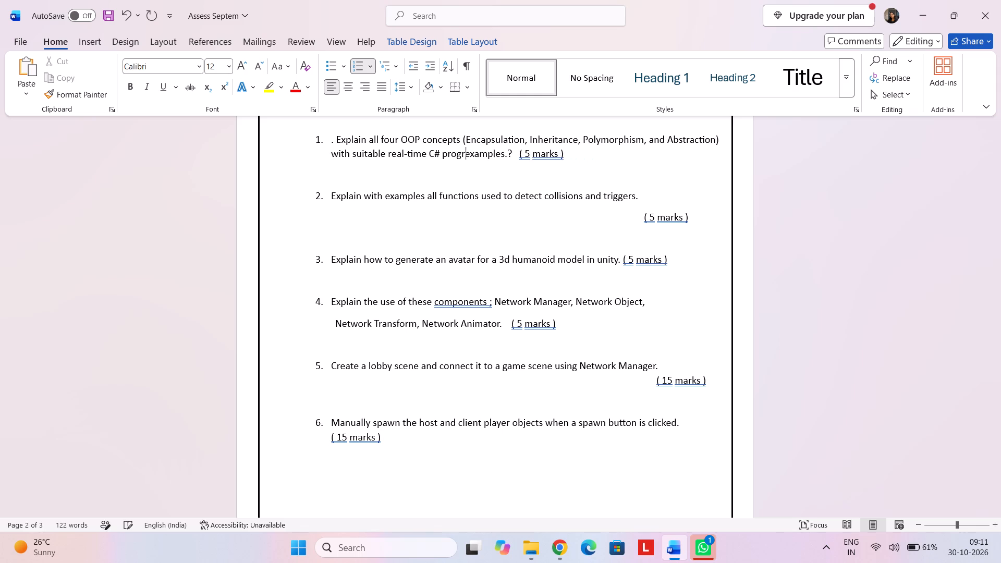
{"action": "key", "text": "BackSpace"}
{"action": "key", "text": "BackSpace"}
{"action": "key", "text": "BackSpace"}
{"action": "key", "text": "BackSpace"}
{"action": "key", "text": "BackSpace"}
{"action": "key", "text": "BackSpace"}
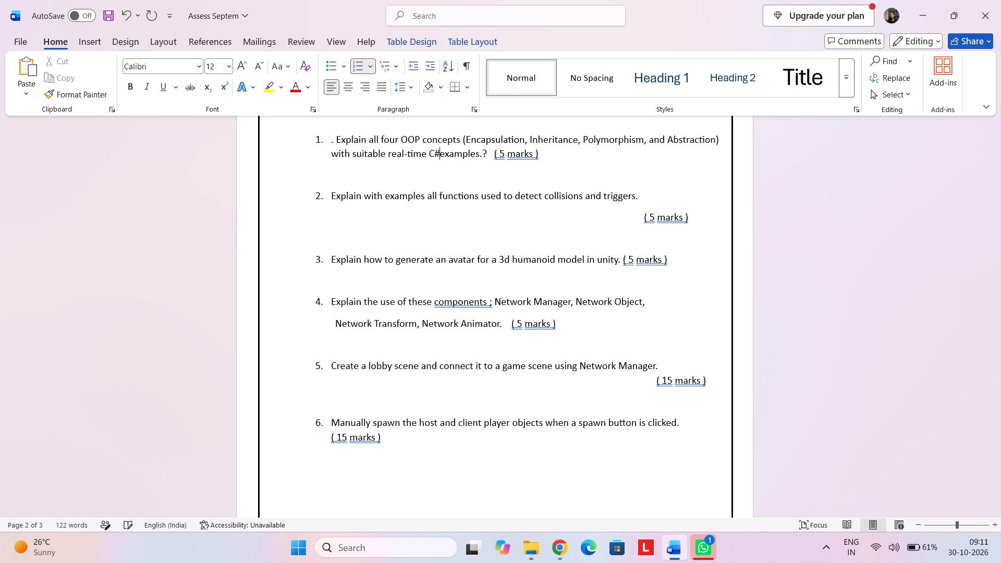
{"action": "key", "text": "BackSpace"}
{"action": "key", "text": "BackSpace"}
{"action": "key", "text": "BackSpace"}
{"action": "key", "text": "BackSpace"}
{"action": "key", "text": "BackSpace"}
{"action": "key", "text": "BackSpace"}
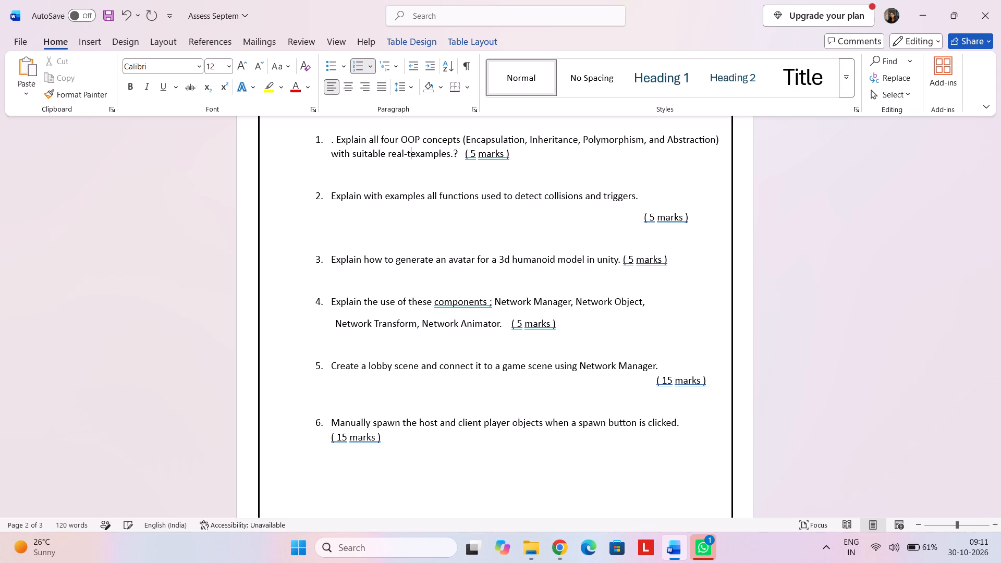
{"action": "key", "text": "BackSpace"}
{"action": "type", "text": "world"}
{"action": "key", "text": "space"}
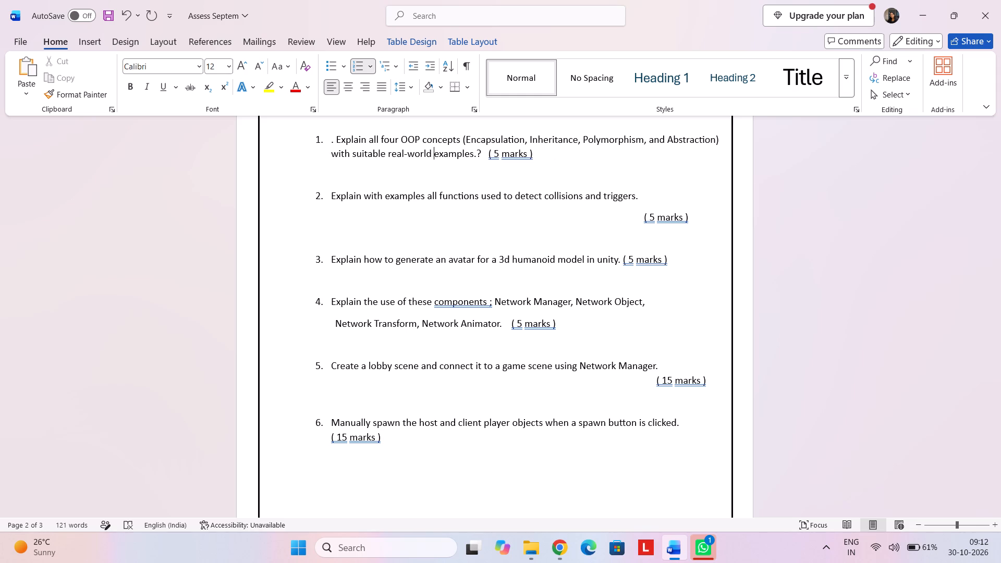
Delete the bracketed list of the four OOP concepts from question 1.
{"action": "left_click", "coordinate": [724, 143]}
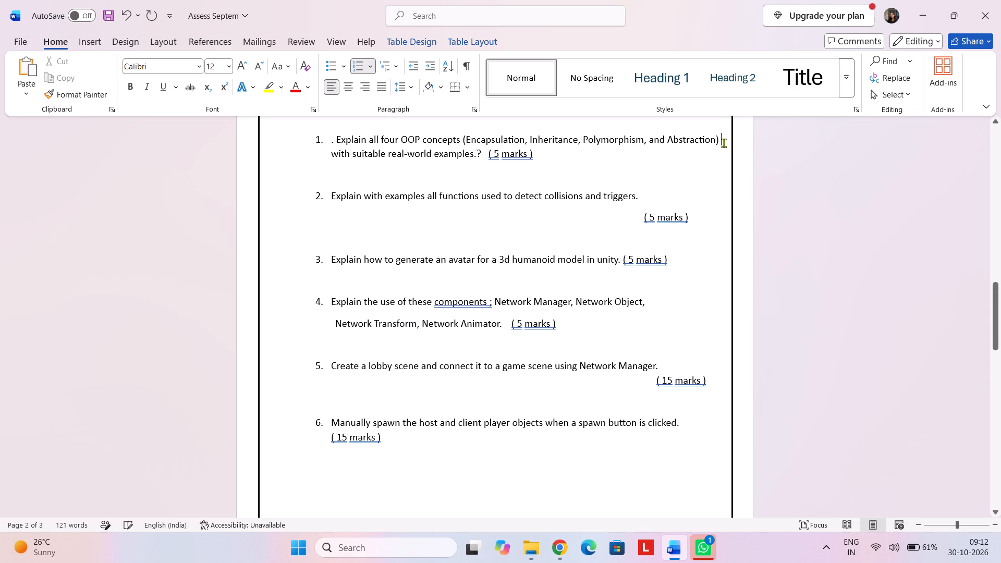
{"action": "key", "text": "Left"}
{"action": "key", "text": "BackSpace"}
{"action": "key", "text": "BackSpace"}
{"action": "key", "text": "BackSpace"}
{"action": "key", "text": "BackSpace"}
{"action": "key", "text": "BackSpace"}
{"action": "key", "text": "BackSpace"}
{"action": "key", "text": "BackSpace"}
{"action": "key", "text": "BackSpace"}
{"action": "key", "text": "BackSpace"}
{"action": "key", "text": "BackSpace"}
{"action": "key", "text": "BackSpace"}
{"action": "key", "text": "BackSpace"}
{"action": "key", "text": "BackSpace"}
{"action": "key", "text": "BackSpace"}
{"action": "key", "text": "BackSpace"}
{"action": "key", "text": "BackSpace"}
{"action": "key", "text": "BackSpace"}
{"action": "key", "text": "BackSpace"}
{"action": "key", "text": "BackSpace"}
{"action": "key", "text": "BackSpace"}
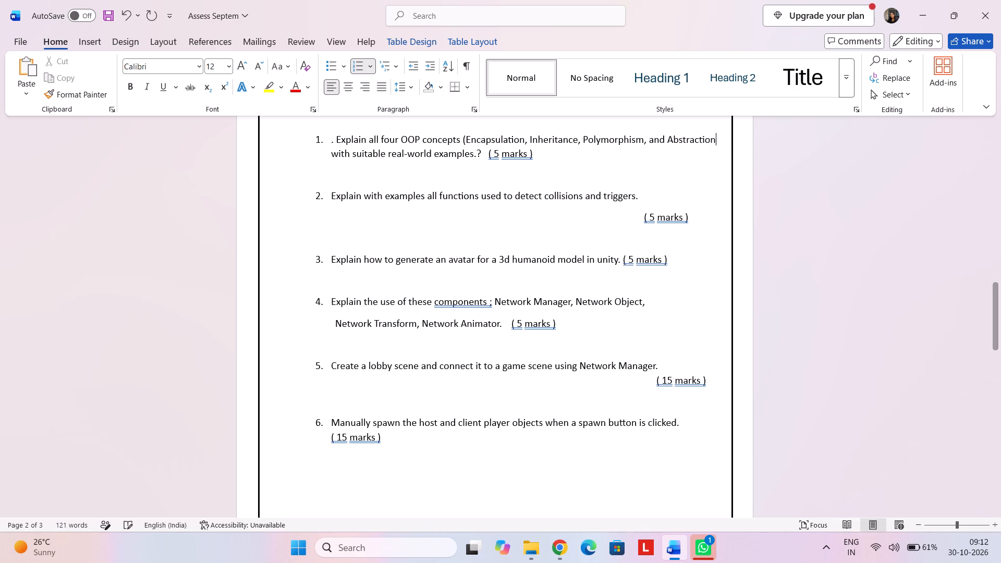
{"action": "key", "text": "BackSpace"}
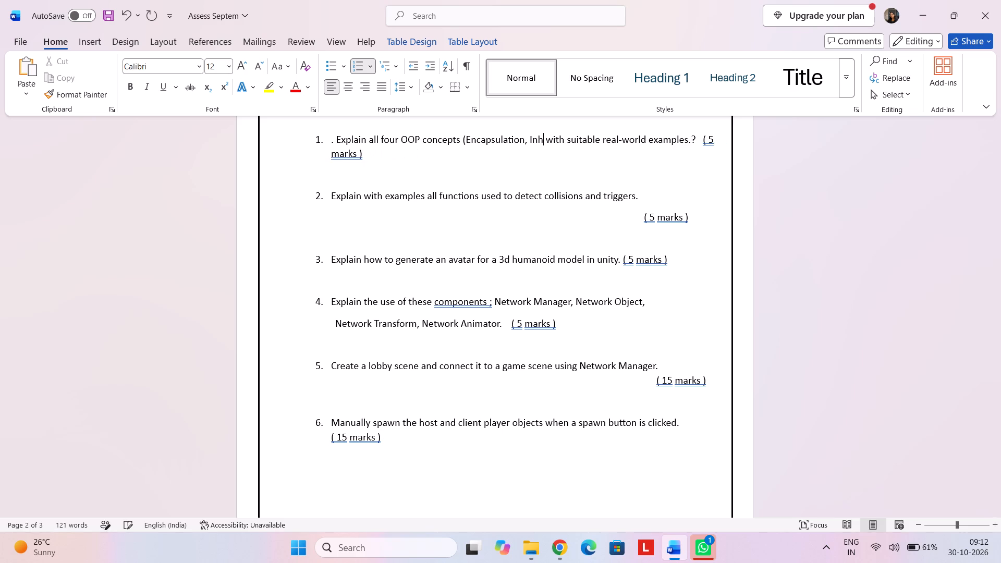
{"action": "key", "text": "BackSpace"}
{"action": "key", "text": "BackSpace"}
{"action": "key", "text": "BackSpace"}
{"action": "key", "text": "BackSpace"}
{"action": "key", "text": "BackSpace"}
{"action": "key", "text": "BackSpace"}
{"action": "key", "text": "BackSpace"}
{"action": "key", "text": "BackSpace"}
{"action": "key", "text": "BackSpace"}
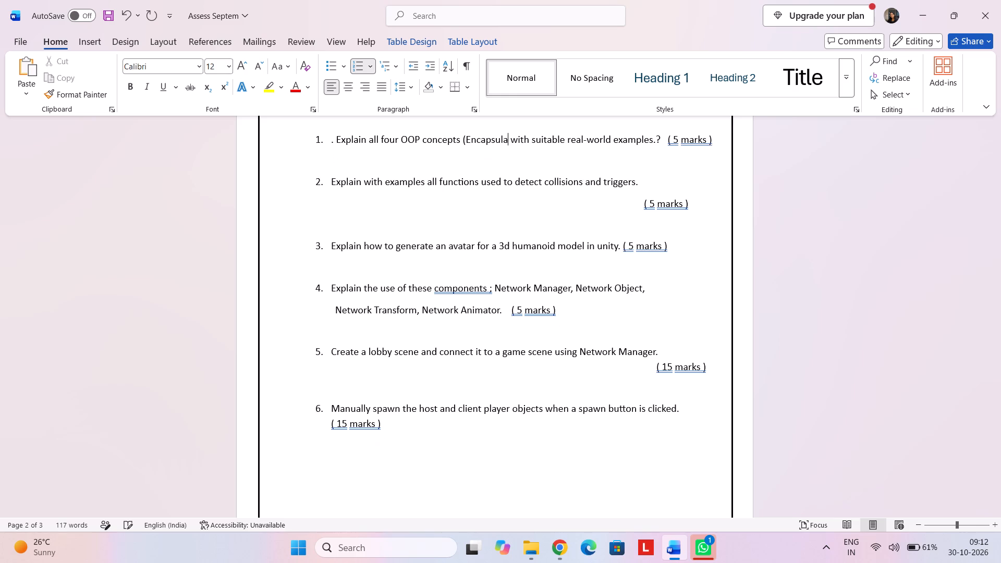
{"action": "key", "text": "BackSpace"}
{"action": "key", "text": "BackSpace"}
{"action": "key", "text": "BackSpace"}
{"action": "key", "text": "BackSpace"}
{"action": "key", "text": "BackSpace"}
{"action": "key", "text": "BackSpace"}
{"action": "key", "text": "BackSpace"}
{"action": "key", "text": "BackSpace"}
{"action": "key", "text": "BackSpace"}
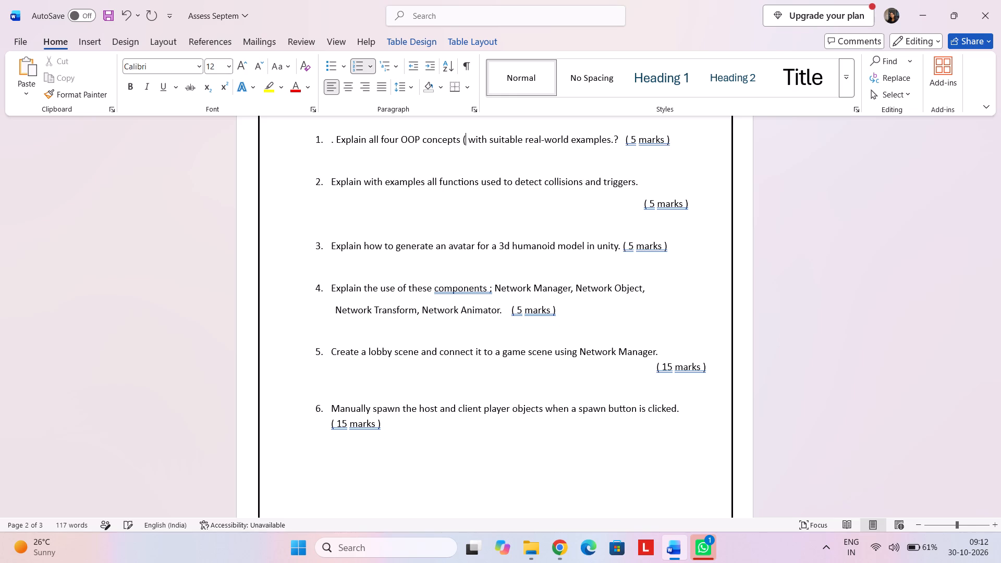
{"action": "key", "text": "Right"}
{"action": "key", "text": "BackSpace"}
{"action": "key", "text": "BackSpace"}
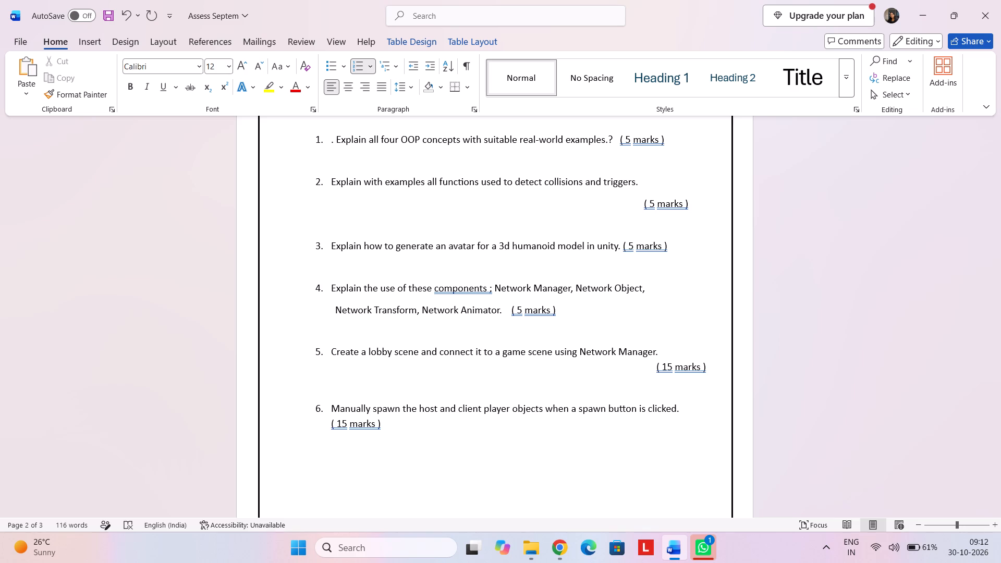
Remove the words "all four" before "OOP concepts" in question 1.
{"action": "key", "text": "Left"}
{"action": "key", "text": "Left"}
{"action": "key", "text": "Left"}
{"action": "key", "text": "Left"}
{"action": "key", "text": "Left"}
{"action": "key", "text": "Left"}
{"action": "key", "text": "Left"}
{"action": "key", "text": "Left"}
{"action": "key", "text": "Left"}
{"action": "key", "text": "Left"}
{"action": "key", "text": "Left"}
{"action": "key", "text": "Left"}
{"action": "key", "text": "Left"}
{"action": "key", "text": "Left"}
{"action": "key", "text": "BackSpace"}
{"action": "key", "text": "BackSpace"}
{"action": "key", "text": "BackSpace"}
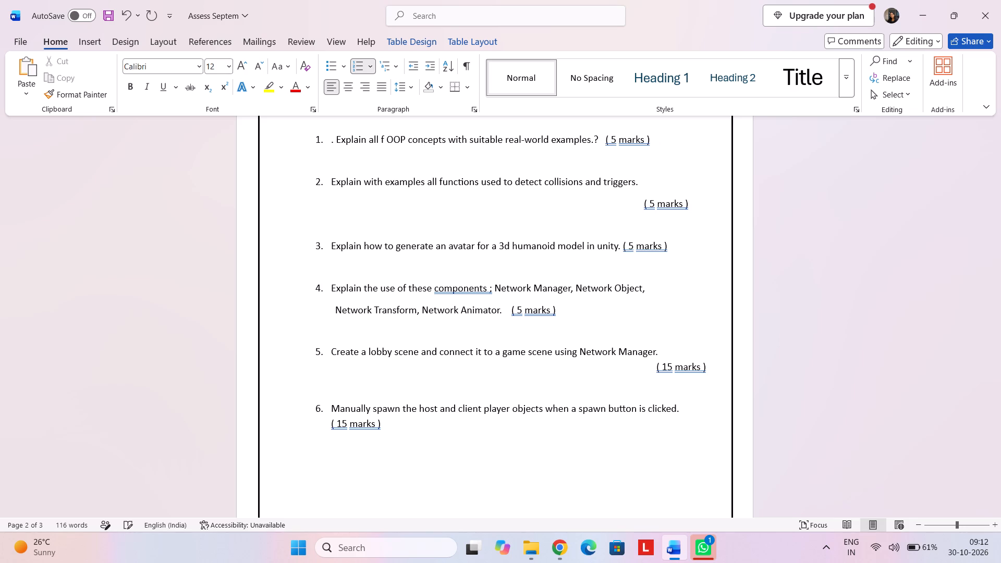
{"action": "key", "text": "BackSpace"}
{"action": "key", "text": "BackSpace"}
{"action": "key", "text": "BackSpace"}
{"action": "key", "text": "BackSpace"}
{"action": "key", "text": "Right"}
{"action": "key", "text": "BackSpace"}
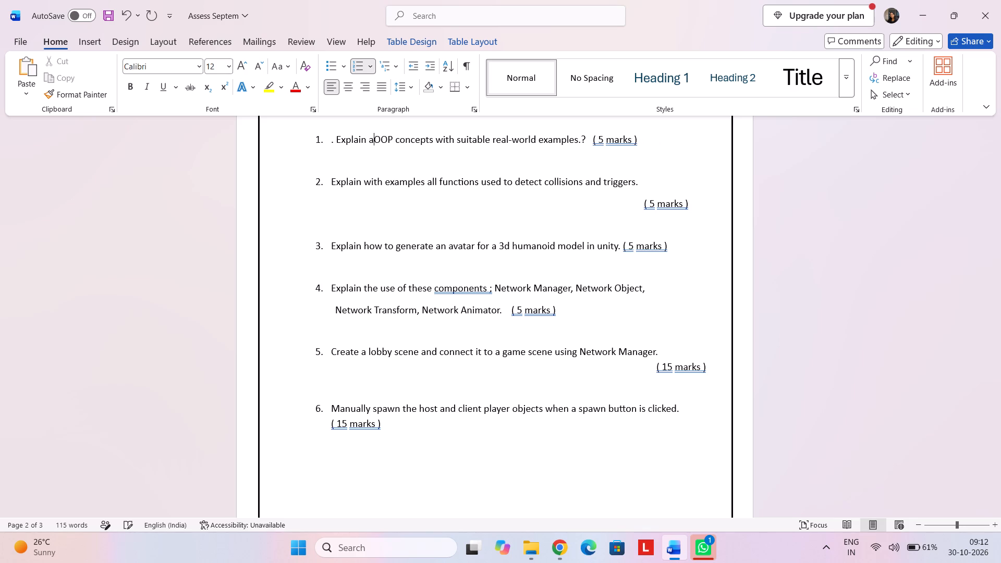
{"action": "key", "text": "BackSpace"}
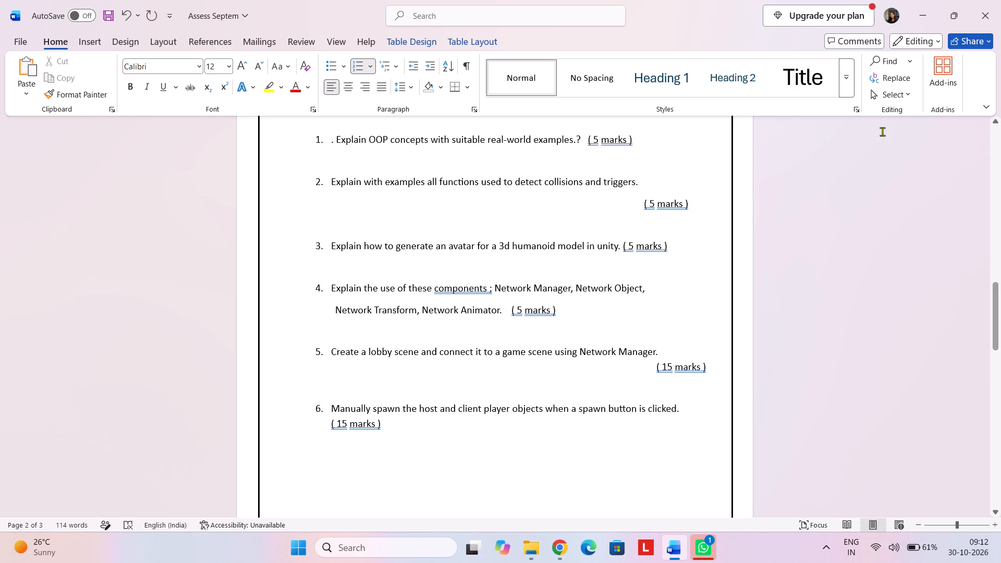
Insert "in detail" after "real-world examples" in question 1.
{"action": "left_click", "coordinate": [576, 145]}
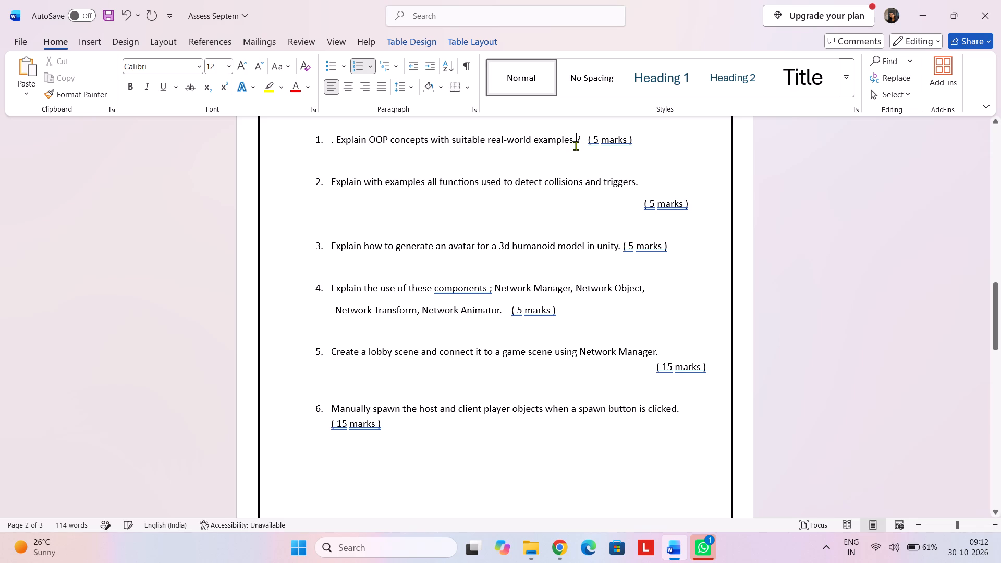
{"action": "left_click", "coordinate": [575, 143]}
{"action": "key", "text": "Left"}
{"action": "key", "text": "space"}
{"action": "type", "text": "in detail"}
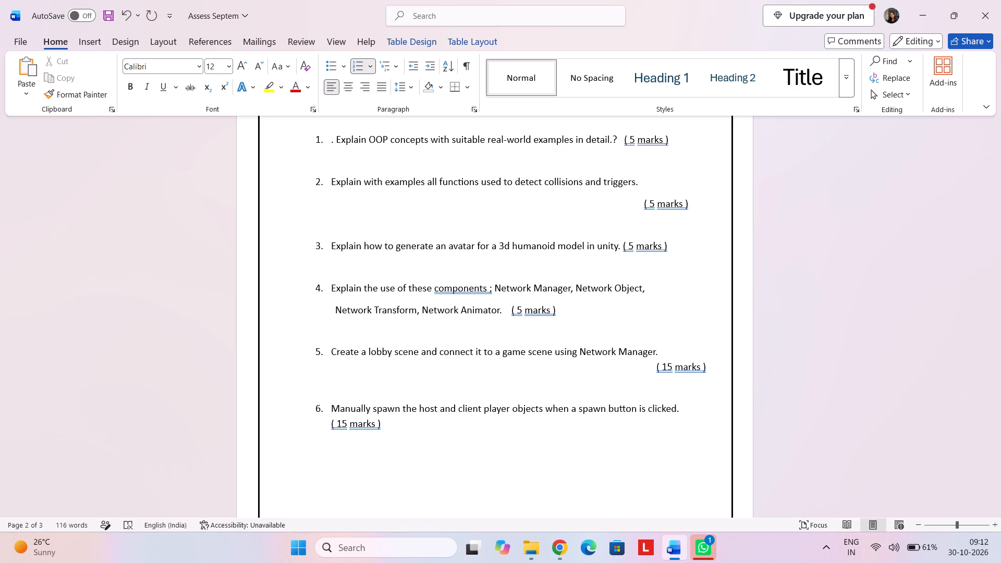
{"action": "key", "text": "space"}
{"action": "key", "text": "BackSpace"}
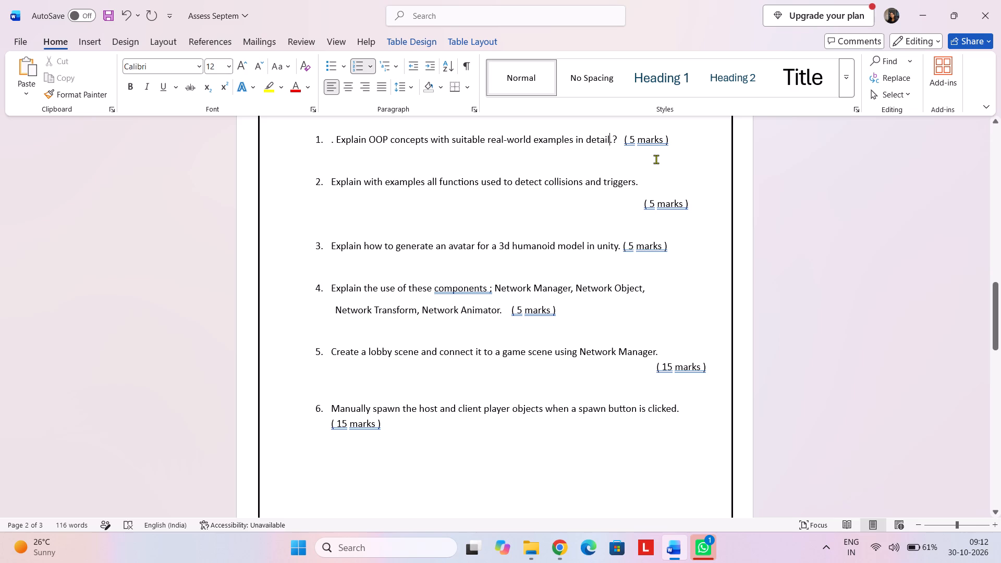
Set the marks for question 1 to 10.
{"action": "left_click", "coordinate": [632, 141]}
{"action": "key", "text": "BackSpace"}
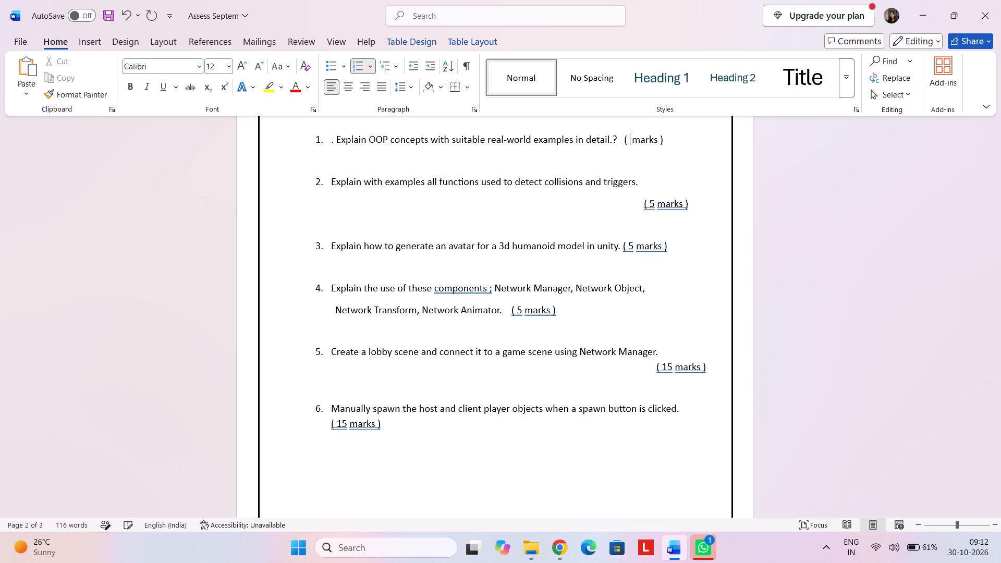
{"action": "type", "text": "10"}
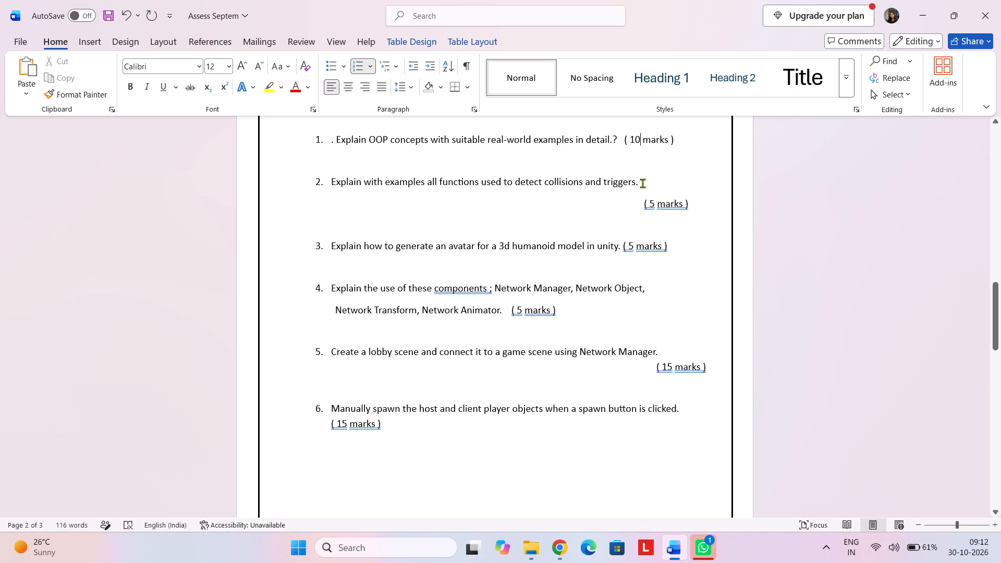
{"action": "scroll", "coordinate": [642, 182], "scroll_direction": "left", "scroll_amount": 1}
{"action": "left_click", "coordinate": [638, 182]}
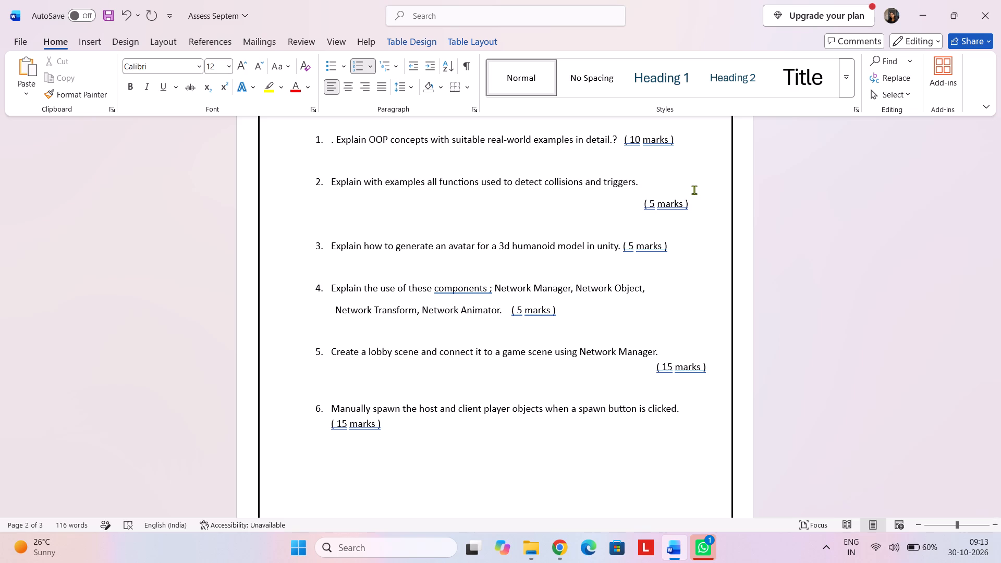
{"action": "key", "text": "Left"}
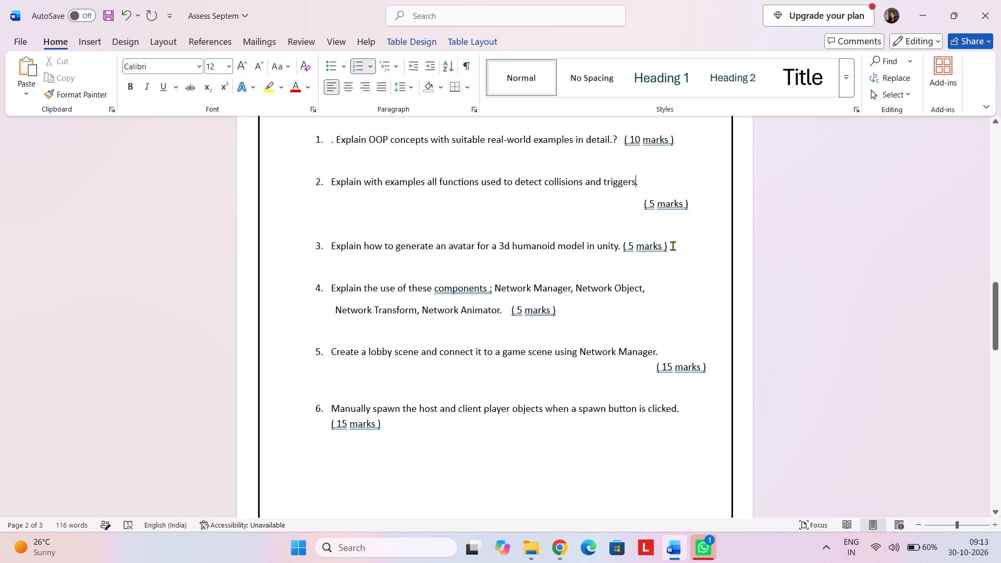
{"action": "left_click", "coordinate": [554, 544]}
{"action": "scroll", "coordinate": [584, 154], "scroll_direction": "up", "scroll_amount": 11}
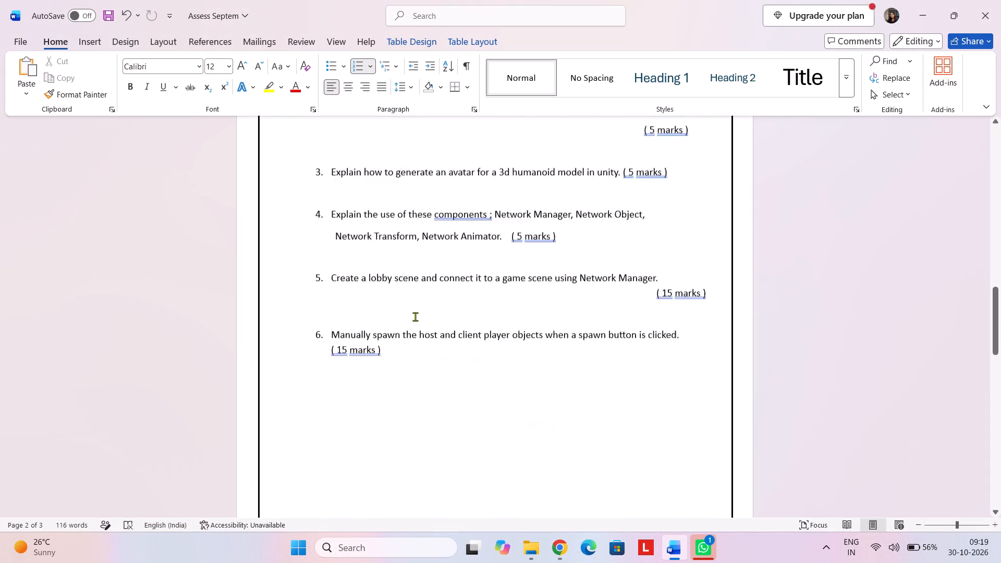
{"action": "scroll", "coordinate": [415, 316], "scroll_direction": "up", "scroll_amount": 1}
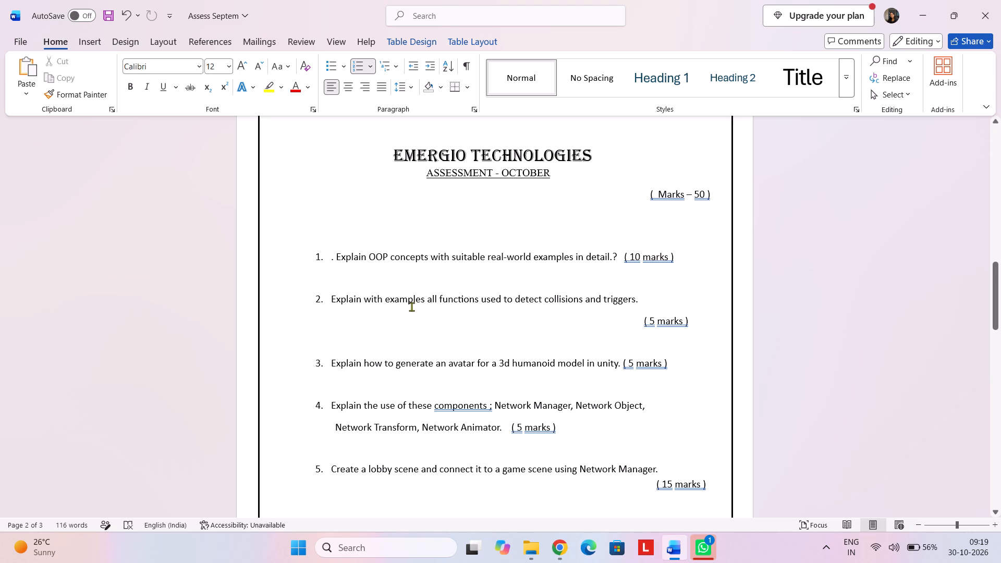
{"action": "scroll", "coordinate": [462, 315], "scroll_direction": "down", "scroll_amount": 1}
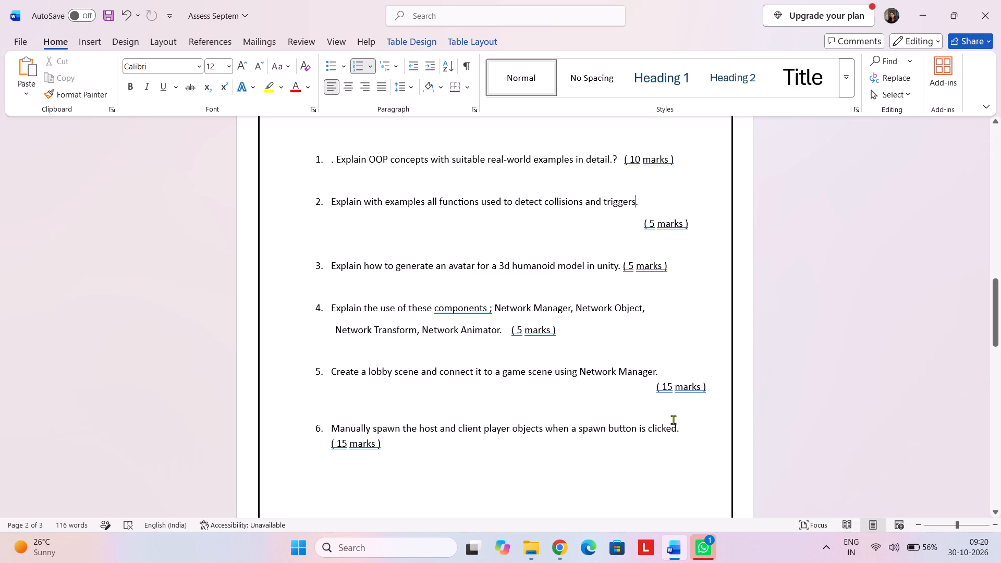
{"action": "left_click", "coordinate": [681, 431]}
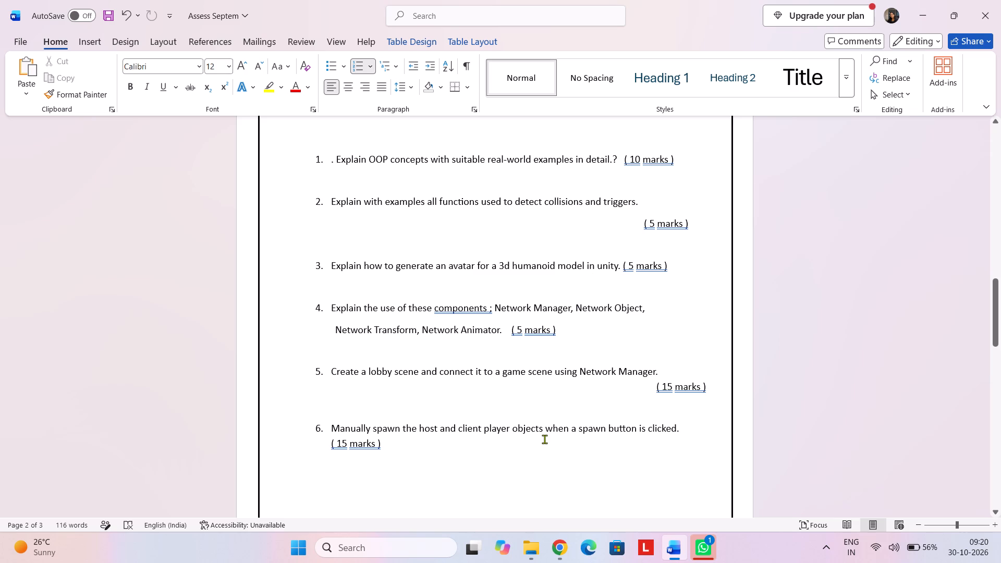
{"action": "left_click", "coordinate": [543, 445]}
{"action": "key", "text": "BackSpace"}
{"action": "key", "text": "BackSpace"}
{"action": "key", "text": "BackSpace"}
{"action": "key", "text": "BackSpace"}
{"action": "key", "text": "BackSpace"}
{"action": "key", "text": "BackSpace"}
{"action": "key", "text": "BackSpace"}
{"action": "key", "text": "BackSpace"}
{"action": "key", "text": "BackSpace"}
{"action": "key", "text": "BackSpace"}
{"action": "key", "text": "BackSpace"}
{"action": "key", "text": "BackSpace"}
{"action": "key", "text": "BackSpace"}
{"action": "key", "text": "BackSpace"}
{"action": "key", "text": "BackSpace"}
{"action": "key", "text": "BackSpace"}
{"action": "key", "text": "BackSpace"}
{"action": "key", "text": "BackSpace"}
{"action": "key", "text": "BackSpace"}
{"action": "key", "text": "BackSpace"}
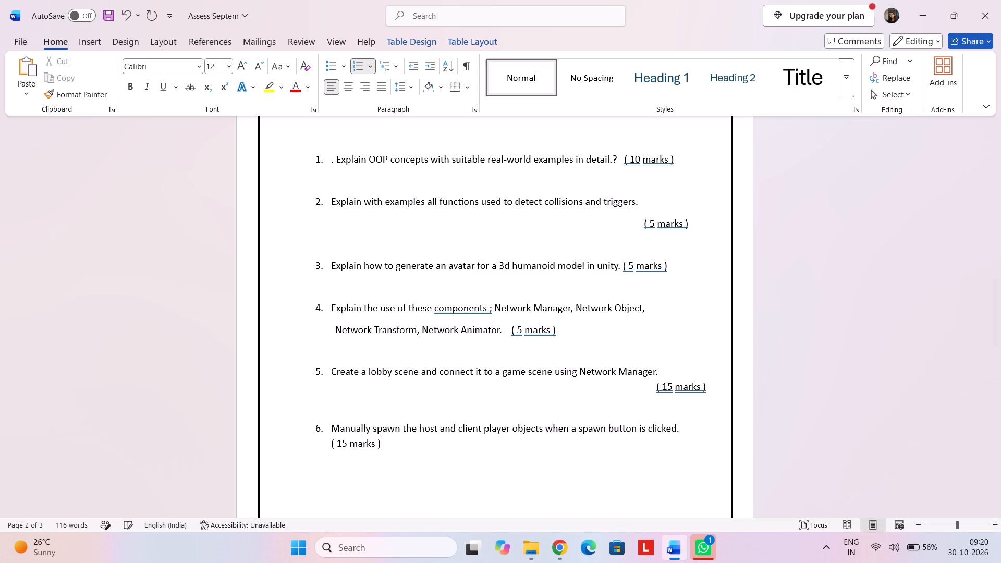
{"action": "key", "text": "BackSpace"}
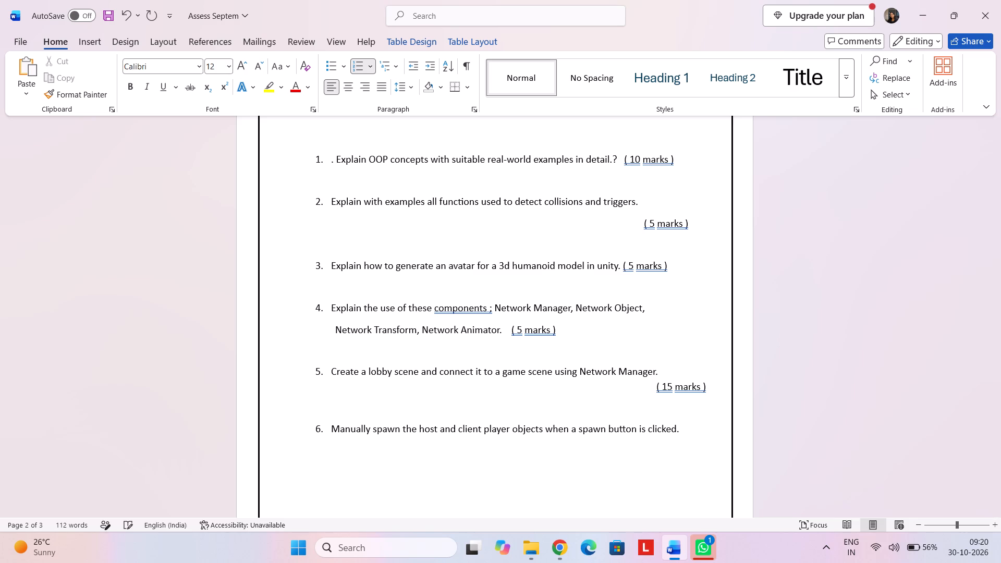
Delete question 6 about manually spawning the host and client player objects, including its number and the blank space above it.
{"action": "left_click", "coordinate": [682, 430]}
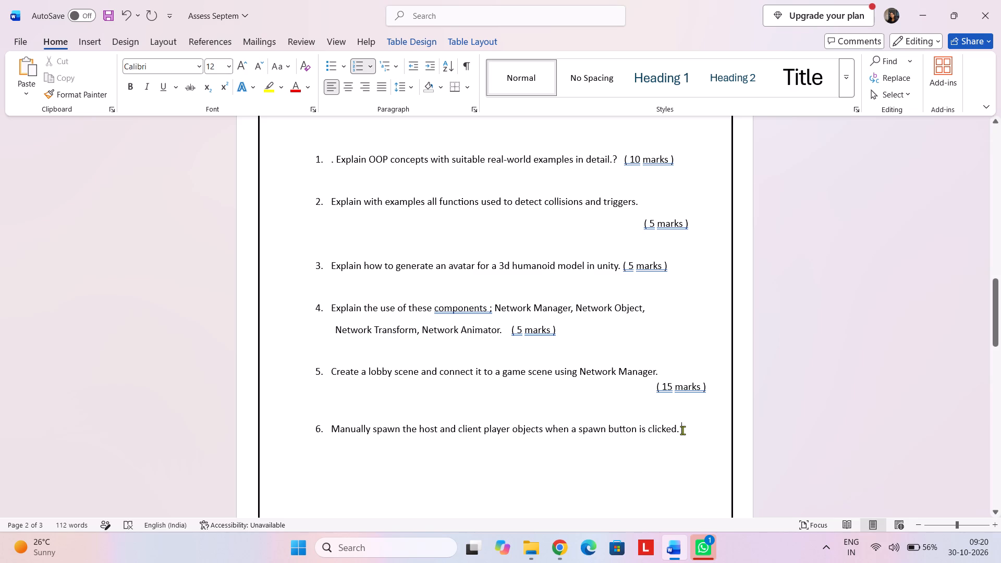
{"action": "key", "text": "BackSpace"}
{"action": "key", "text": "BackSpace"}
{"action": "key", "text": "BackSpace"}
{"action": "key", "text": "BackSpace"}
{"action": "key", "text": "BackSpace"}
{"action": "key", "text": "BackSpace"}
{"action": "key", "text": "BackSpace"}
{"action": "key", "text": "BackSpace"}
{"action": "key", "text": "BackSpace"}
{"action": "key", "text": "BackSpace"}
{"action": "key", "text": "BackSpace"}
{"action": "key", "text": "BackSpace"}
{"action": "key", "text": "BackSpace"}
{"action": "key", "text": "BackSpace"}
{"action": "key", "text": "BackSpace"}
{"action": "key", "text": "BackSpace"}
{"action": "key", "text": "BackSpace"}
{"action": "key", "text": "BackSpace"}
{"action": "key", "text": "BackSpace"}
{"action": "key", "text": "BackSpace"}
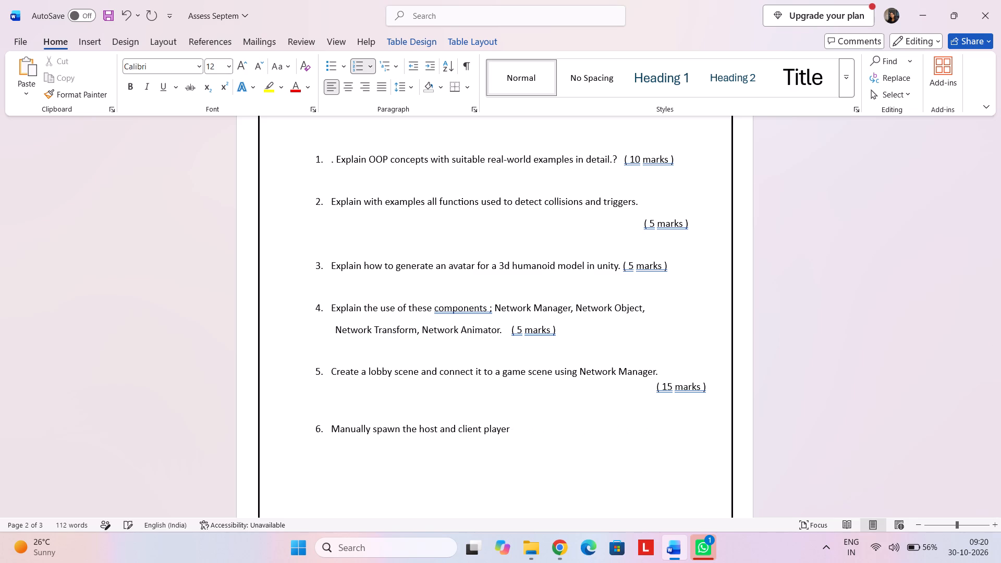
{"action": "key", "text": "BackSpace"}
{"action": "key", "text": "BackSpace"}
{"action": "key", "text": "BackSpace"}
{"action": "key", "text": "BackSpace"}
{"action": "key", "text": "BackSpace"}
{"action": "key", "text": "BackSpace"}
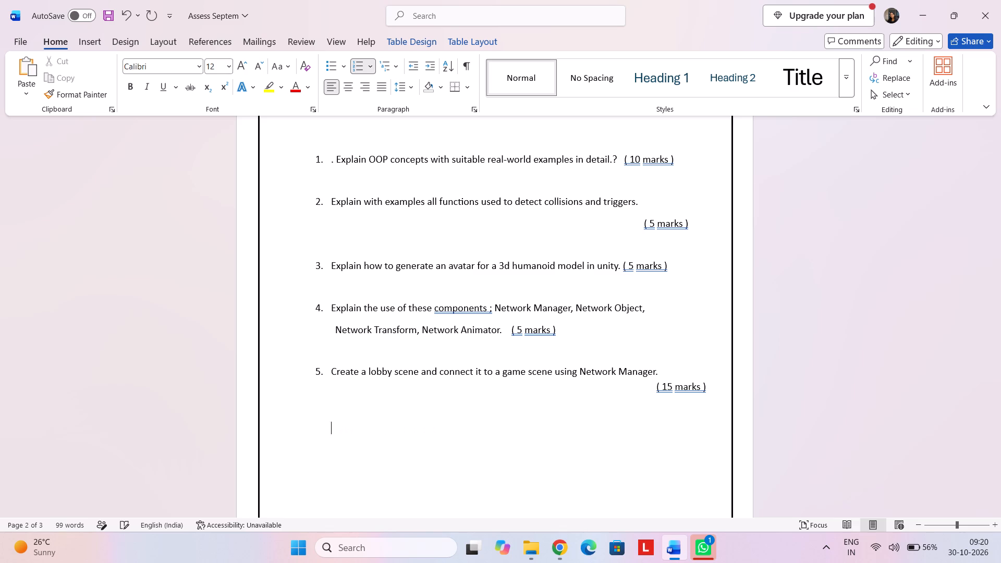
{"action": "key", "text": "BackSpace"}
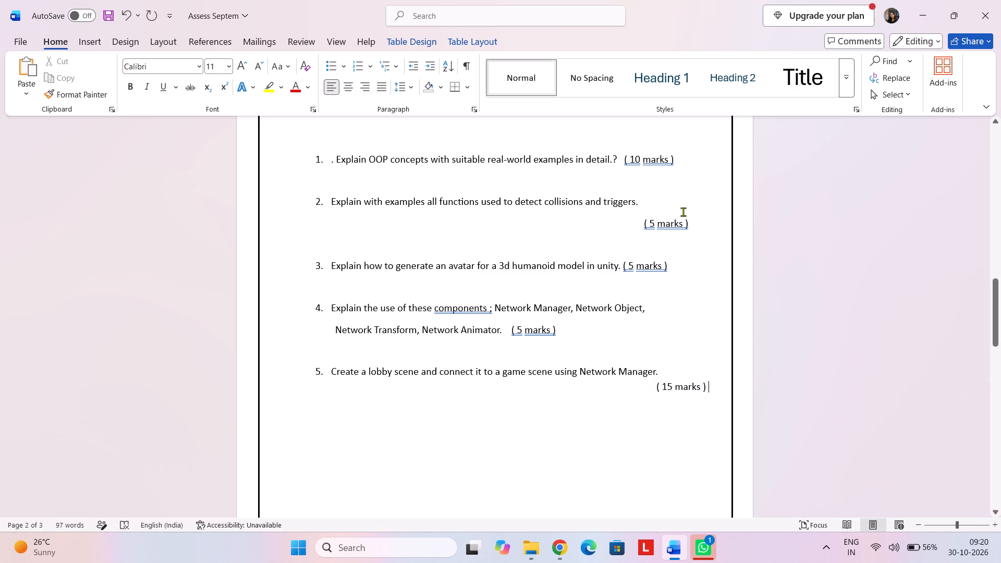
Delete the wording of question 2 about collision and trigger functions, keeping its number, full stop and marks label.
{"action": "left_click", "coordinate": [632, 203]}
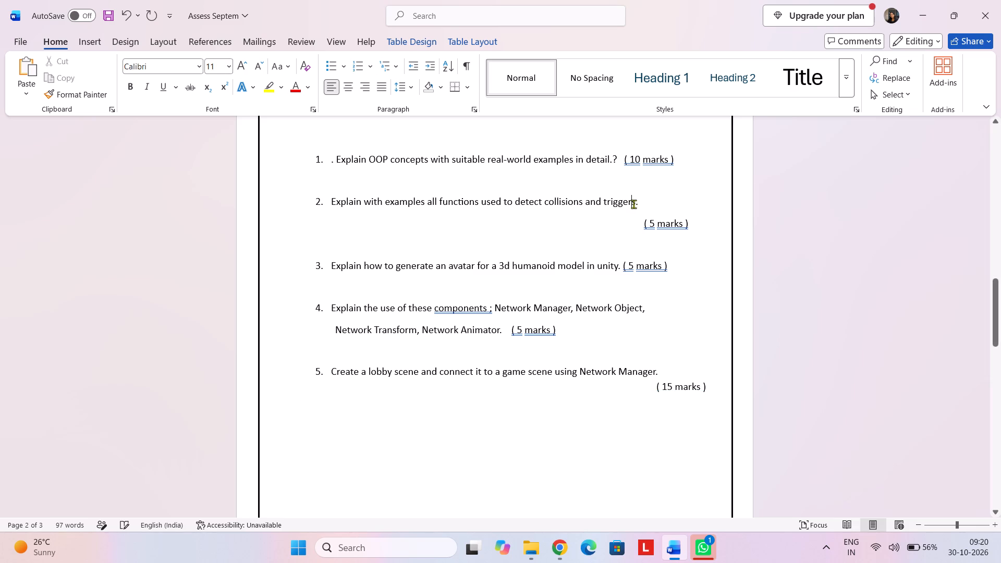
{"action": "left_click", "coordinate": [636, 202]}
{"action": "key", "text": "BackSpace"}
{"action": "key", "text": "BackSpace"}
{"action": "key", "text": "BackSpace"}
{"action": "key", "text": "BackSpace"}
{"action": "key", "text": "BackSpace"}
{"action": "key", "text": "BackSpace"}
{"action": "key", "text": "BackSpace"}
{"action": "key", "text": "BackSpace"}
{"action": "key", "text": "BackSpace"}
{"action": "key", "text": "BackSpace"}
{"action": "key", "text": "BackSpace"}
{"action": "key", "text": "BackSpace"}
{"action": "key", "text": "BackSpace"}
{"action": "key", "text": "BackSpace"}
{"action": "key", "text": "BackSpace"}
{"action": "key", "text": "BackSpace"}
{"action": "key", "text": "BackSpace"}
{"action": "key", "text": "BackSpace"}
{"action": "key", "text": "BackSpace"}
{"action": "key", "text": "BackSpace"}
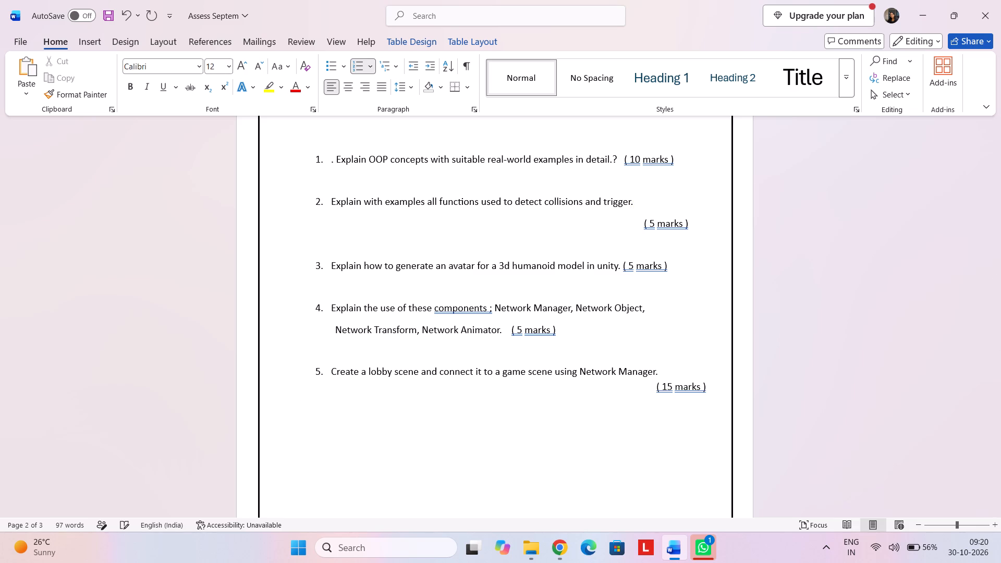
{"action": "key", "text": "BackSpace"}
{"action": "key", "text": "BackSpace"}
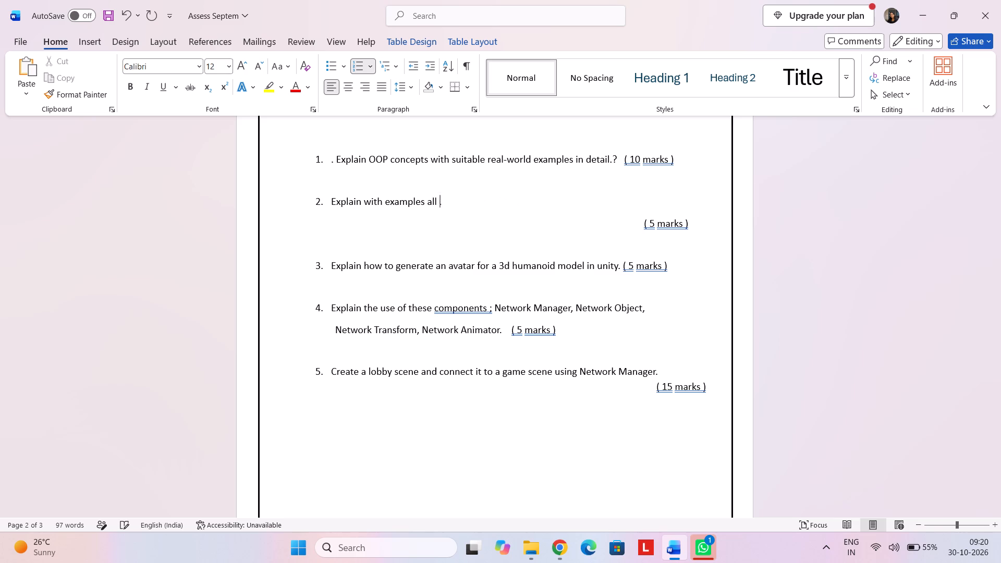
{"action": "key", "text": "BackSpace"}
{"action": "key", "text": "BackSpace"}
{"action": "key", "text": "BackSpace"}
{"action": "key", "text": "BackSpace"}
{"action": "key", "text": "BackSpace"}
{"action": "key", "text": "BackSpace"}
{"action": "key", "text": "BackSpace"}
{"action": "key", "text": "BackSpace"}
{"action": "key", "text": "BackSpace"}
{"action": "key", "text": "BackSpace"}
{"action": "key", "text": "BackSpace"}
{"action": "key", "text": "BackSpace"}
{"action": "key", "text": "BackSpace"}
{"action": "key", "text": "BackSpace"}
{"action": "key", "text": "BackSpace"}
{"action": "key", "text": "BackSpace"}
{"action": "key", "text": "BackSpace"}
{"action": "key", "text": "BackSpace"}
{"action": "key", "text": "BackSpace"}
{"action": "key", "text": "BackSpace"}
{"action": "key", "text": "BackSpace"}
{"action": "key", "text": "BackSpace"}
{"action": "key", "text": "BackSpace"}
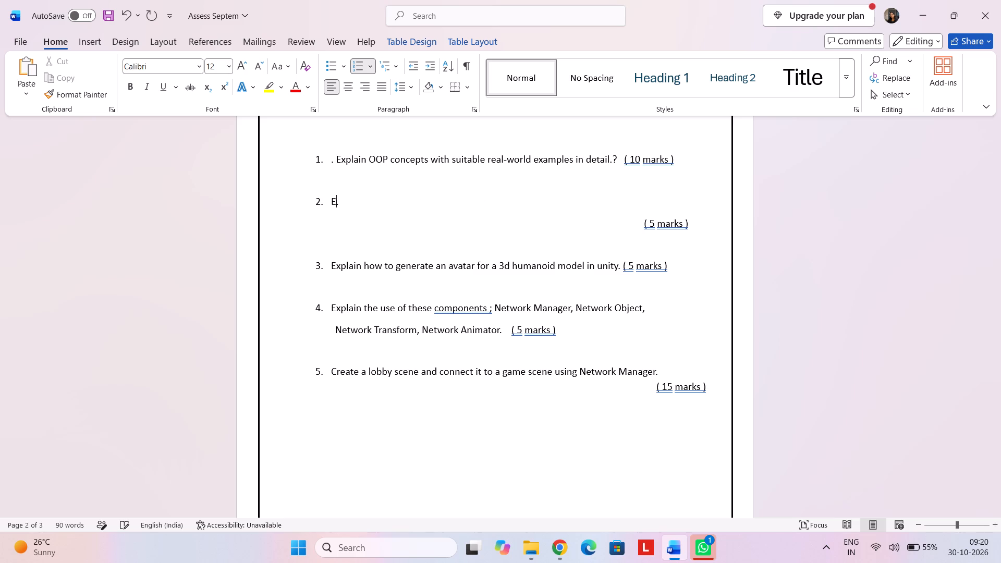
{"action": "key", "text": "BackSpace"}
Write "What are the main components of unity interface" as the new text of question 2.
{"action": "type", "text": "What"}
{"action": "key", "text": "space"}
{"action": "type", "text": "are the"}
{"action": "key", "text": "space"}
{"action": "type", "text": "main"}
{"action": "key", "text": "space"}
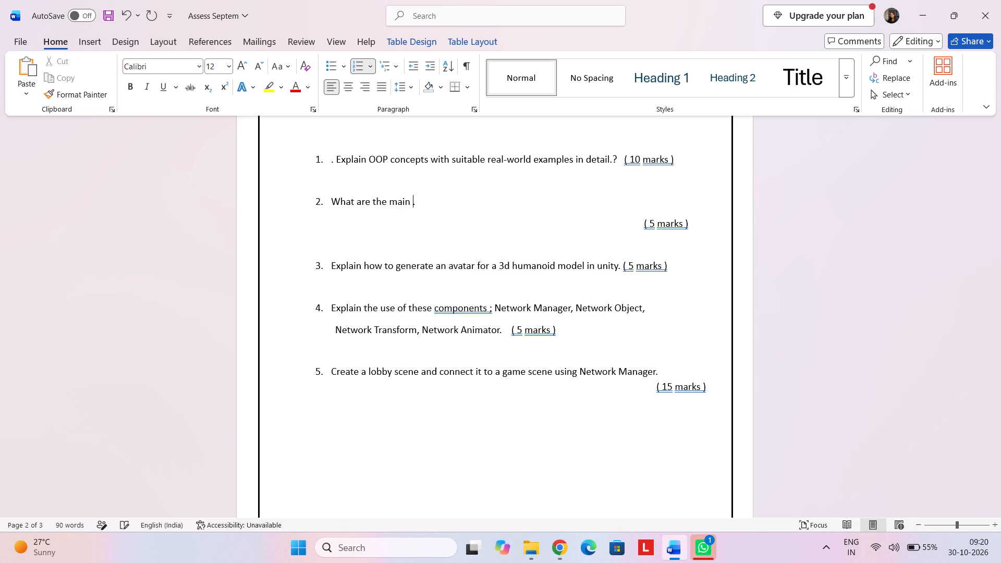
{"action": "type", "text": "compo"}
{"action": "type", "text": "nt"}
{"action": "key", "text": "BackSpace"}
{"action": "type", "text": "ents"}
{"action": "key", "text": "space"}
{"action": "type", "text": "of unity ib"}
{"action": "key", "text": "BackSpace"}
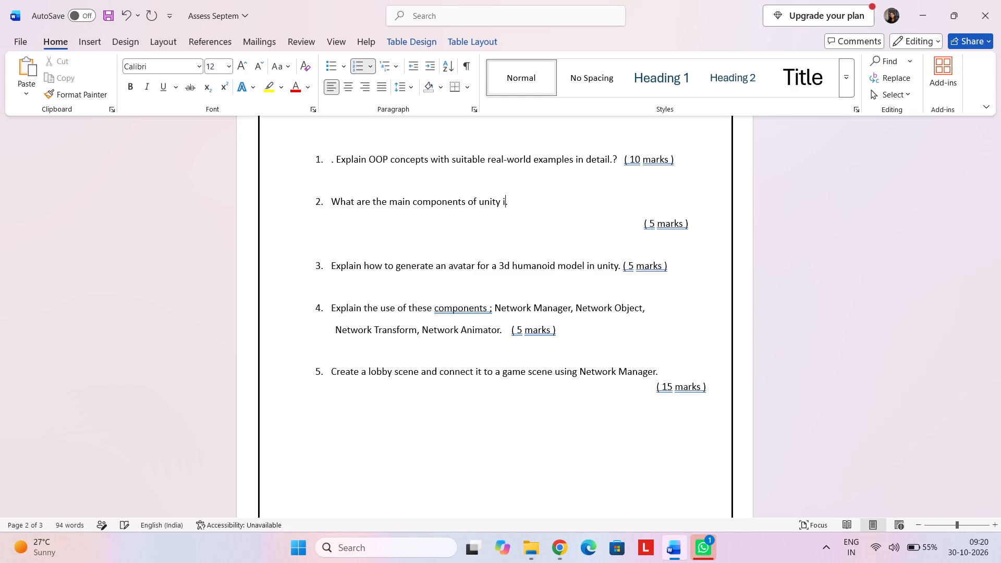
{"action": "type", "text": "nterface"}
Remove the blank space before question 2's "( 5 marks )" label so it sits on the same line as the question.
{"action": "left_click", "coordinate": [708, 229]}
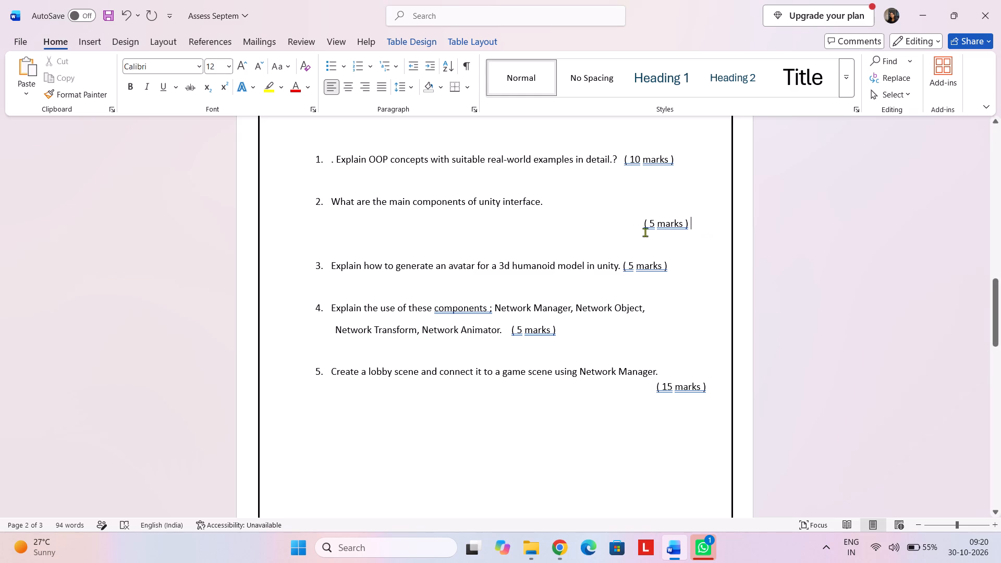
{"action": "left_click", "coordinate": [648, 231]}
{"action": "left_click", "coordinate": [645, 230]}
{"action": "key", "text": "BackSpace"}
{"action": "key", "text": "BackSpace"}
{"action": "key", "text": "BackSpace"}
{"action": "key", "text": "BackSpace"}
{"action": "key", "text": "BackSpace"}
{"action": "key", "text": "BackSpace"}
{"action": "key", "text": "BackSpace"}
{"action": "key", "text": "BackSpace"}
{"action": "key", "text": "BackSpace"}
{"action": "key", "text": "BackSpace"}
{"action": "key", "text": "BackSpace"}
{"action": "key", "text": "BackSpace"}
{"action": "key", "text": "BackSpace"}
{"action": "key", "text": "BackSpace"}
{"action": "key", "text": "BackSpace"}
{"action": "key", "text": "BackSpace"}
{"action": "key", "text": "BackSpace"}
{"action": "key", "text": "BackSpace"}
{"action": "key", "text": "BackSpace"}
{"action": "key", "text": "BackSpace"}
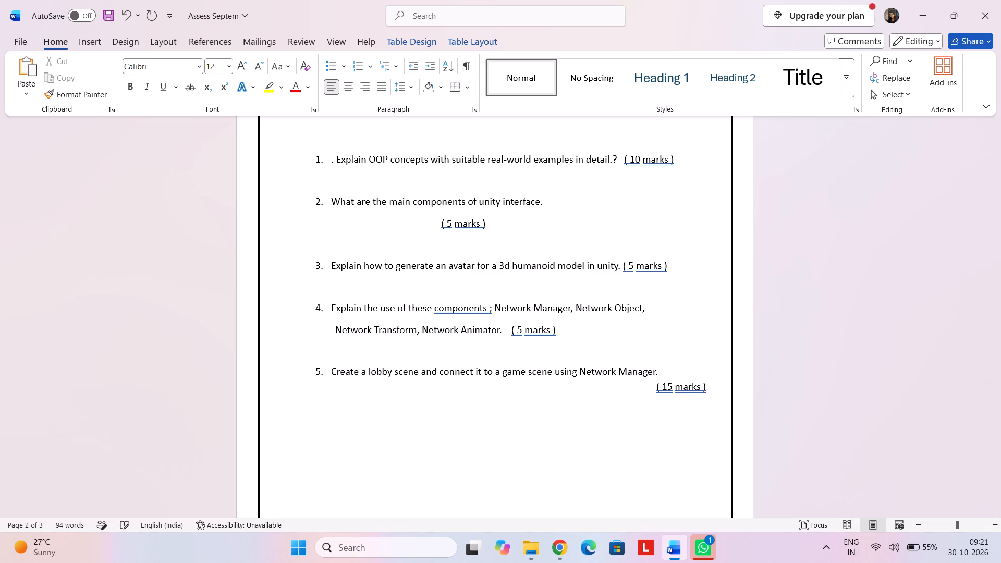
{"action": "key", "text": "BackSpace"}
{"action": "key", "text": "BackSpace"}
{"action": "key", "text": "BackSpace"}
{"action": "key", "text": "BackSpace"}
{"action": "key", "text": "BackSpace"}
{"action": "key", "text": "BackSpace"}
{"action": "key", "text": "BackSpace"}
{"action": "key", "text": "BackSpace"}
{"action": "key", "text": "BackSpace"}
{"action": "key", "text": "BackSpace"}
{"action": "key", "text": "BackSpace"}
{"action": "key", "text": "BackSpace"}
{"action": "key", "text": "BackSpace"}
{"action": "key", "text": "BackSpace"}
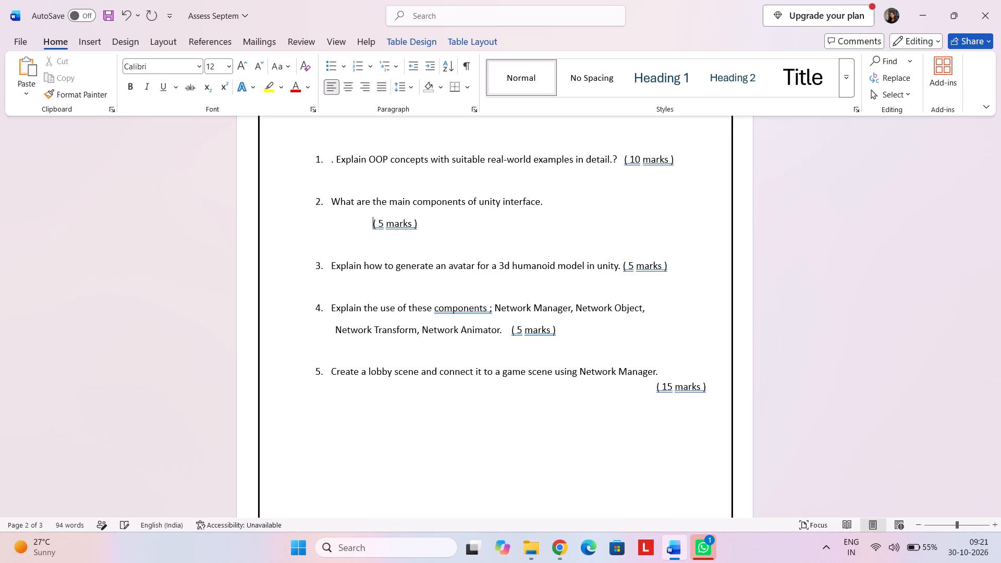
{"action": "key", "text": "BackSpace"}
{"action": "key", "text": "BackSpace"}
{"action": "key", "text": "BackSpace"}
{"action": "key", "text": "BackSpace"}
{"action": "key", "text": "BackSpace"}
{"action": "key", "text": "BackSpace"}
{"action": "key", "text": "BackSpace"}
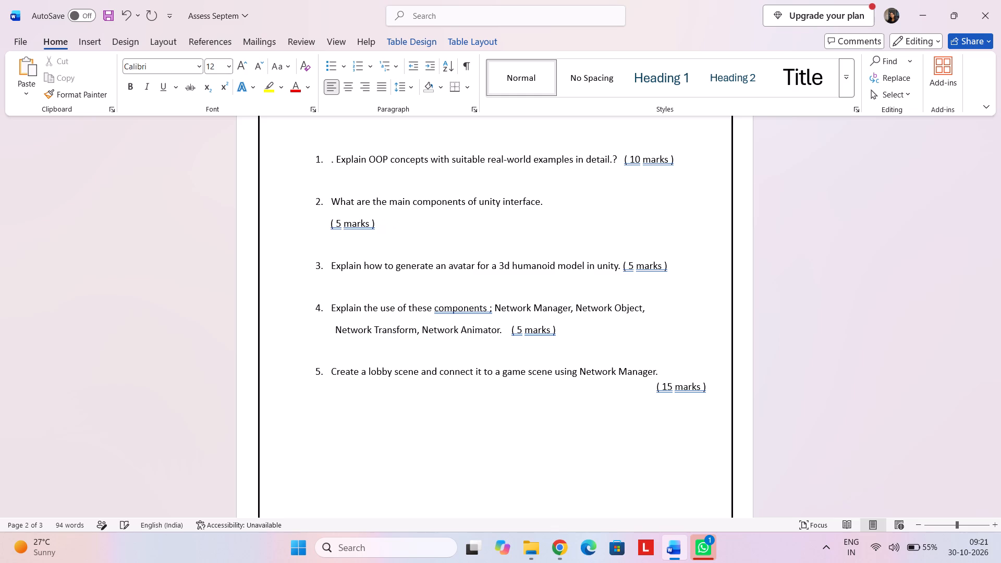
{"action": "key", "text": "BackSpace"}
{"action": "key", "text": "BackSpace"}
{"action": "key", "text": "BackSpace"}
{"action": "key", "text": "BackSpace"}
{"action": "key", "text": "BackSpace"}
{"action": "key", "text": "BackSpace"}
{"action": "key", "text": "BackSpace"}
{"action": "key", "text": "BackSpace"}
{"action": "key", "text": "BackSpace"}
{"action": "key", "text": "BackSpace"}
{"action": "key", "text": "BackSpace"}
{"action": "key", "text": "BackSpace"}
{"action": "key", "text": "BackSpace"}
{"action": "key", "text": "BackSpace"}
{"action": "key", "text": "BackSpace"}
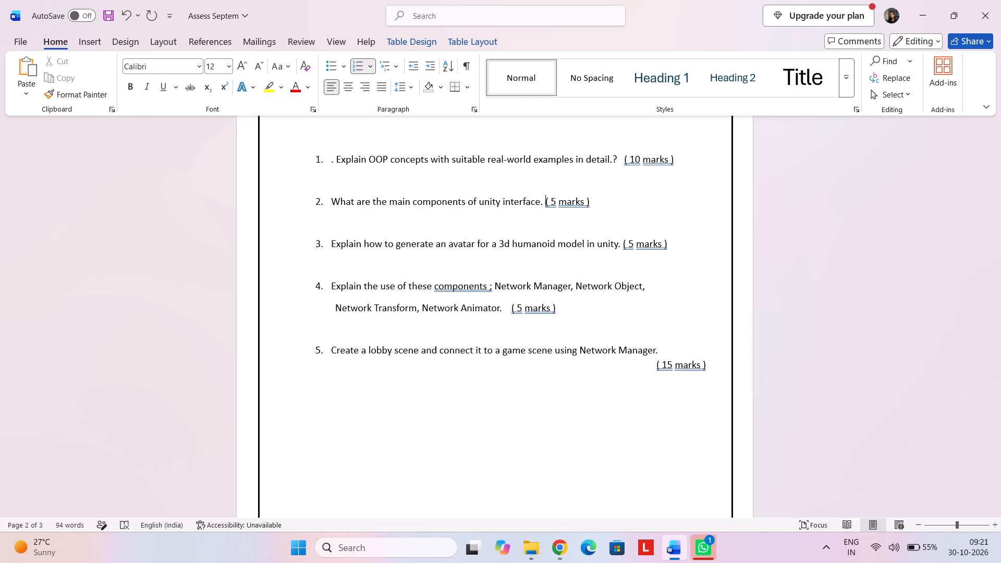
Extend question 2 after "unity interface" with "and Explain the use", before the full stop.
{"action": "left_click", "coordinate": [538, 202]}
{"action": "key", "text": "space"}
{"action": "type", "text": "and ex"}
{"action": "key", "text": "BackSpace"}
{"action": "key", "text": "BackSpace"}
{"action": "key", "text": "e"}
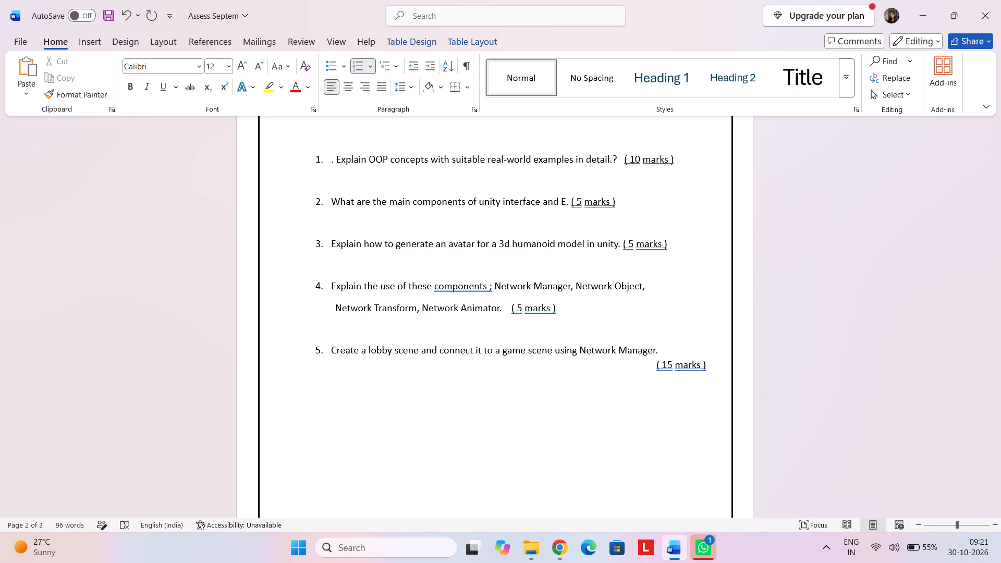
{"action": "type", "text": "xplain the use"}
{"action": "key", "text": "space"}
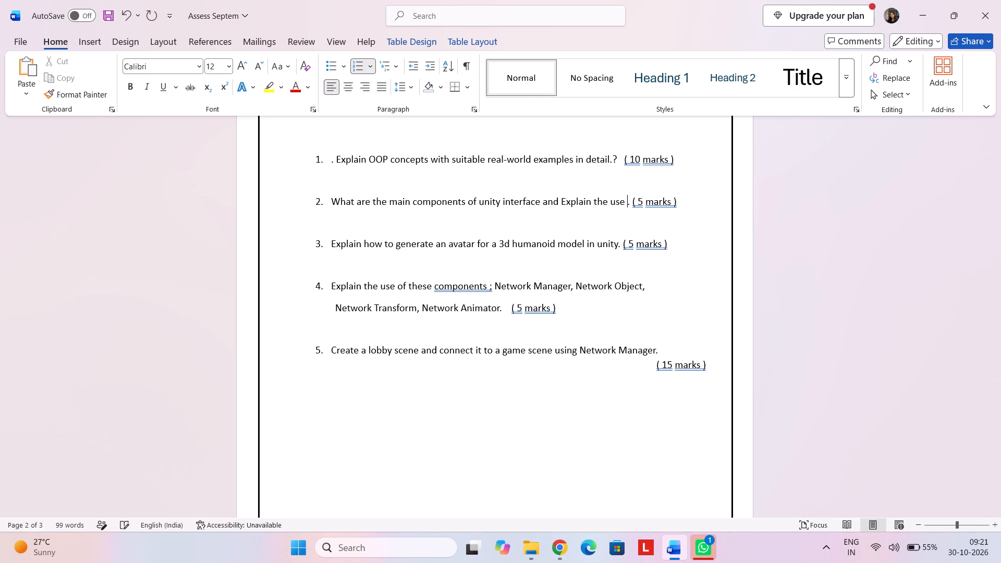
Replace "the" before "use" in question 2 with "its".
{"action": "left_click", "coordinate": [645, 207]}
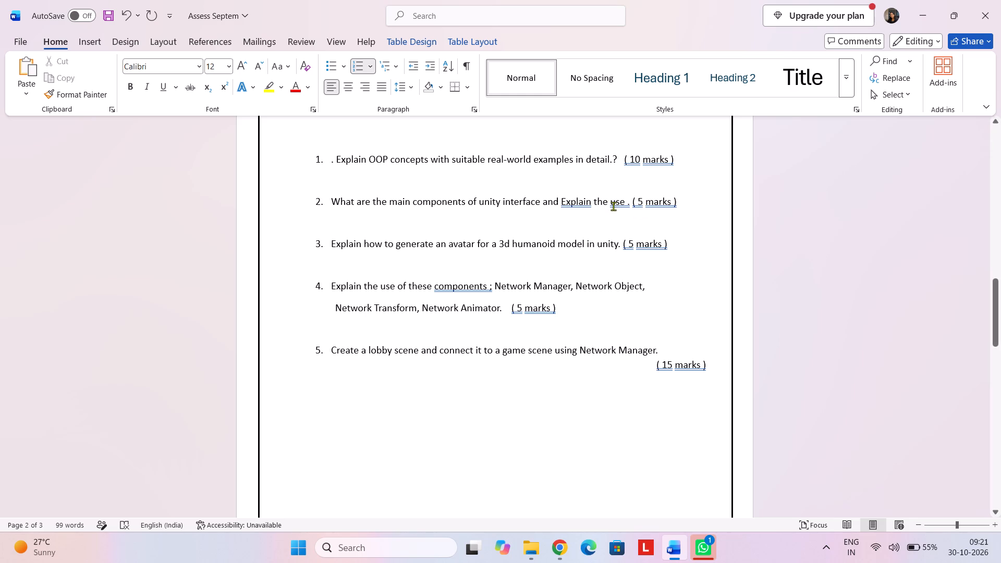
{"action": "scroll", "coordinate": [654, 199], "scroll_direction": "left", "scroll_amount": 1}
{"action": "left_click", "coordinate": [604, 205]}
{"action": "key", "text": "Right"}
{"action": "key", "text": "BackSpace"}
{"action": "key", "text": "BackSpace"}
{"action": "key", "text": "BackSpace"}
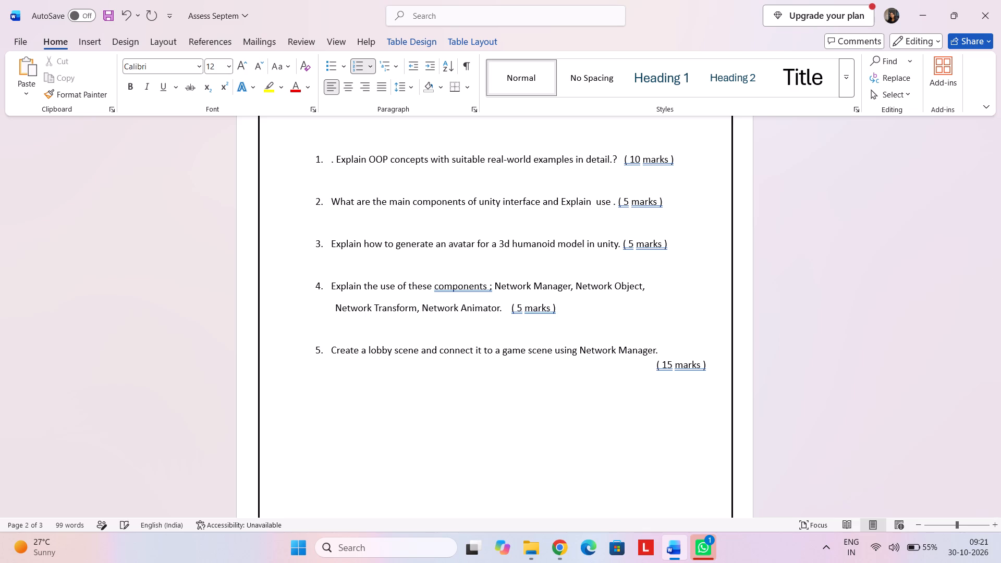
{"action": "type", "text": "its"}
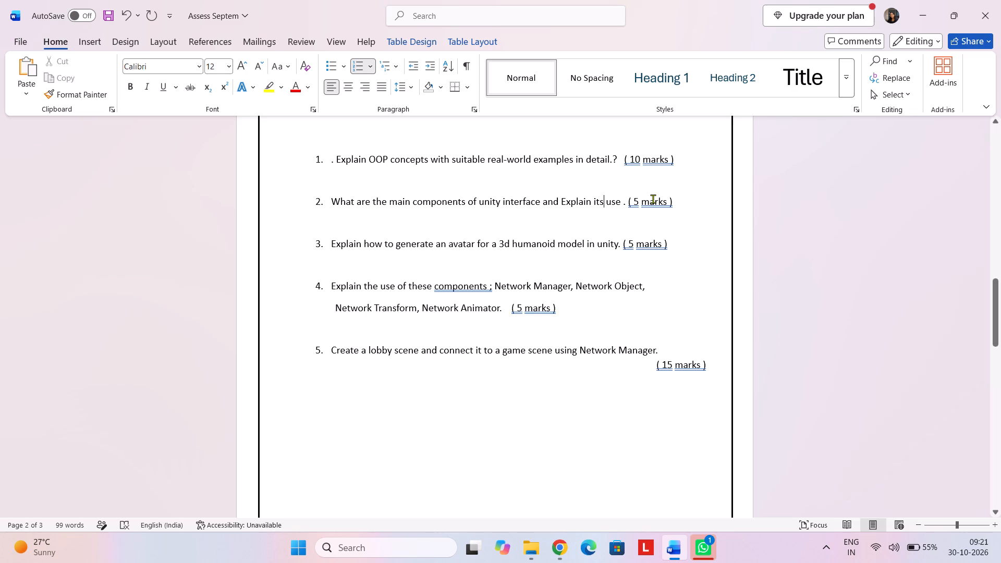
Set the marks for question 2 to 10.
{"action": "left_click", "coordinate": [641, 206]}
{"action": "key", "text": "Left"}
{"action": "key", "text": "BackSpace"}
{"action": "type", "text": "10"}
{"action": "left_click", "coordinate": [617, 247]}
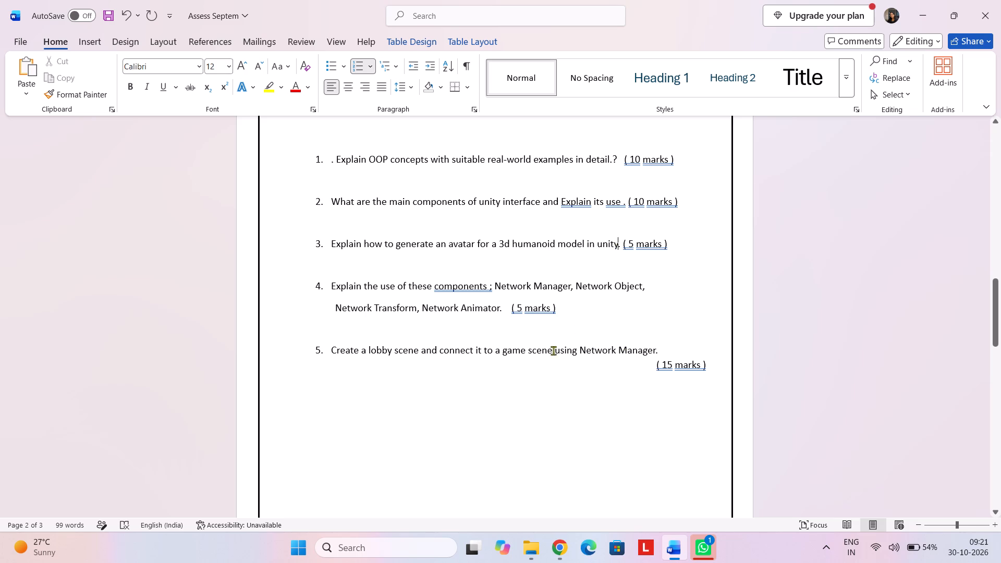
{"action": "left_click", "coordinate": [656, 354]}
Delete question 5's text about creating a lobby scene and connecting it to a game scene, leaving its final full stop.
{"action": "key", "text": "BackSpace"}
{"action": "key", "text": "BackSpace"}
{"action": "key", "text": "BackSpace"}
{"action": "key", "text": "BackSpace"}
{"action": "key", "text": "BackSpace"}
{"action": "key", "text": "BackSpace"}
{"action": "key", "text": "BackSpace"}
{"action": "key", "text": "BackSpace"}
{"action": "key", "text": "BackSpace"}
{"action": "key", "text": "BackSpace"}
{"action": "key", "text": "BackSpace"}
{"action": "key", "text": "BackSpace"}
{"action": "key", "text": "BackSpace"}
{"action": "key", "text": "BackSpace"}
{"action": "key", "text": "BackSpace"}
{"action": "key", "text": "BackSpace"}
{"action": "key", "text": "BackSpace"}
{"action": "key", "text": "BackSpace"}
{"action": "key", "text": "BackSpace"}
{"action": "key", "text": "BackSpace"}
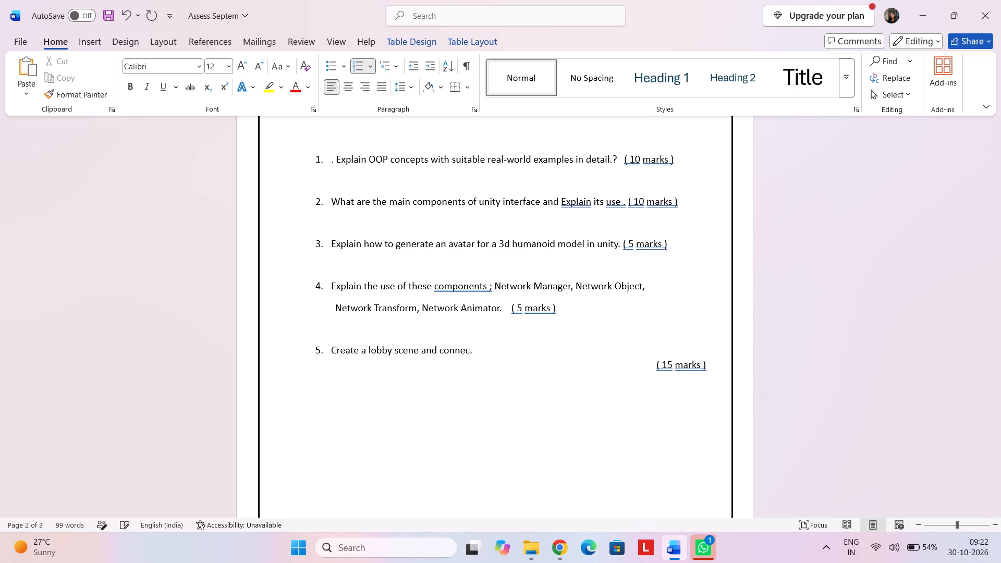
{"action": "key", "text": "BackSpace"}
{"action": "key", "text": "BackSpace"}
{"action": "key", "text": "BackSpace"}
{"action": "key", "text": "BackSpace"}
{"action": "key", "text": "BackSpace"}
{"action": "key", "text": "BackSpace"}
{"action": "key", "text": "BackSpace"}
{"action": "key", "text": "BackSpace"}
{"action": "key", "text": "BackSpace"}
{"action": "key", "text": "BackSpace"}
{"action": "key", "text": "BackSpace"}
{"action": "key", "text": "BackSpace"}
{"action": "key", "text": "BackSpace"}
{"action": "key", "text": "BackSpace"}
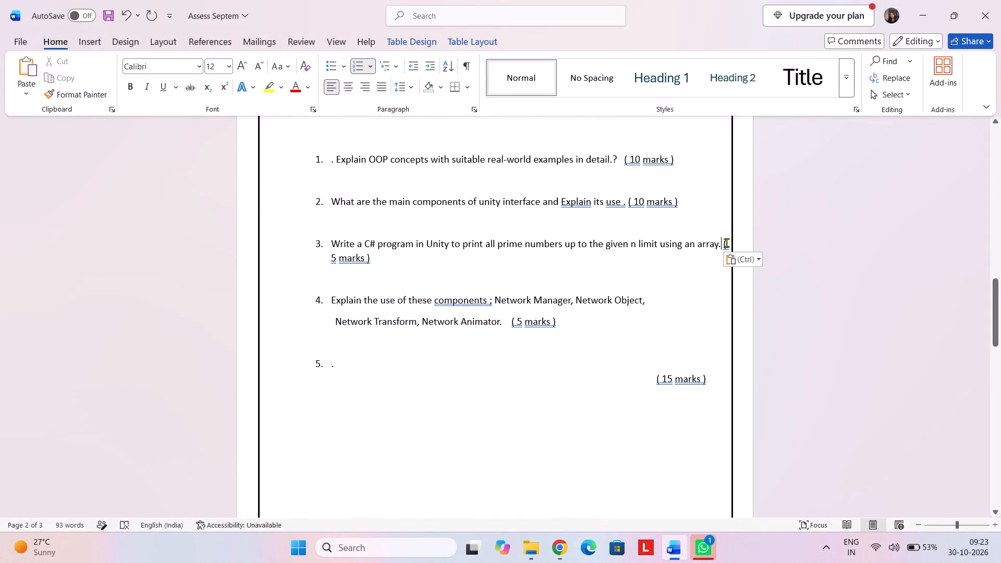
Insert spaces between question 3's text and its "( 5 marks )" label so the whole label sits on the second line.
{"action": "key", "text": "Right"}
{"action": "key", "text": "Left"}
{"action": "key", "text": "space"}
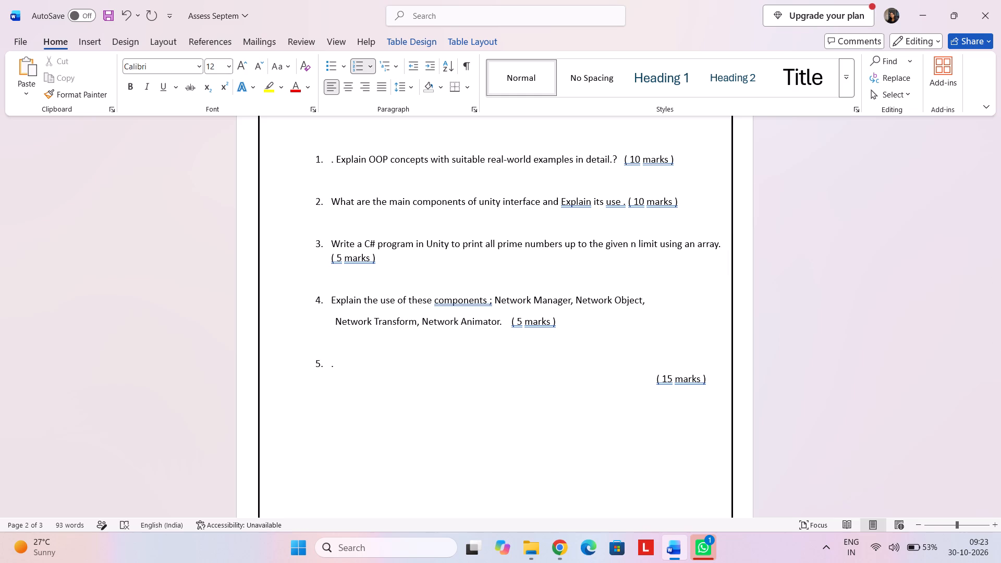
{"action": "left_click", "coordinate": [328, 262]}
{"action": "key", "text": "space"}
{"action": "key", "text": "space"}
{"action": "key", "text": "space"}
{"action": "key", "text": "space"}
{"action": "key", "text": "space"}
{"action": "key", "text": "space"}
{"action": "key", "text": "space"}
{"action": "key", "text": "space"}
{"action": "key", "text": "space"}
{"action": "key", "text": "space"}
{"action": "key", "text": "space"}
{"action": "key", "text": "space"}
{"action": "key", "text": "space"}
{"action": "key", "text": "space"}
{"action": "key", "text": "space"}
{"action": "key", "text": "space"}
{"action": "key", "text": "space"}
{"action": "key", "text": "space"}
{"action": "key", "text": "space"}
{"action": "key", "text": "space"}
Set the marks for question 3 to 10.
{"action": "key", "text": "Right"}
{"action": "key", "text": "Right"}
{"action": "key", "text": "Right"}
{"action": "key", "text": "BackSpace"}
{"action": "type", "text": "10"}
Replace question 5's leftover full stop with ChatGPT's question on generating and printing the Fibonacci series up to the given n limit using an array.
{"action": "left_click", "coordinate": [331, 302]}
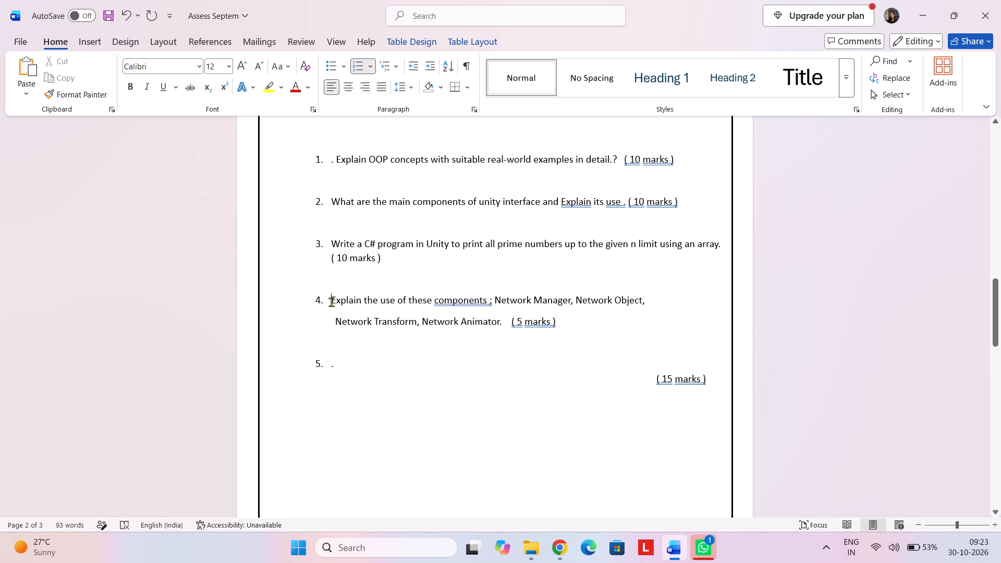
{"action": "left_click", "coordinate": [545, 114]}
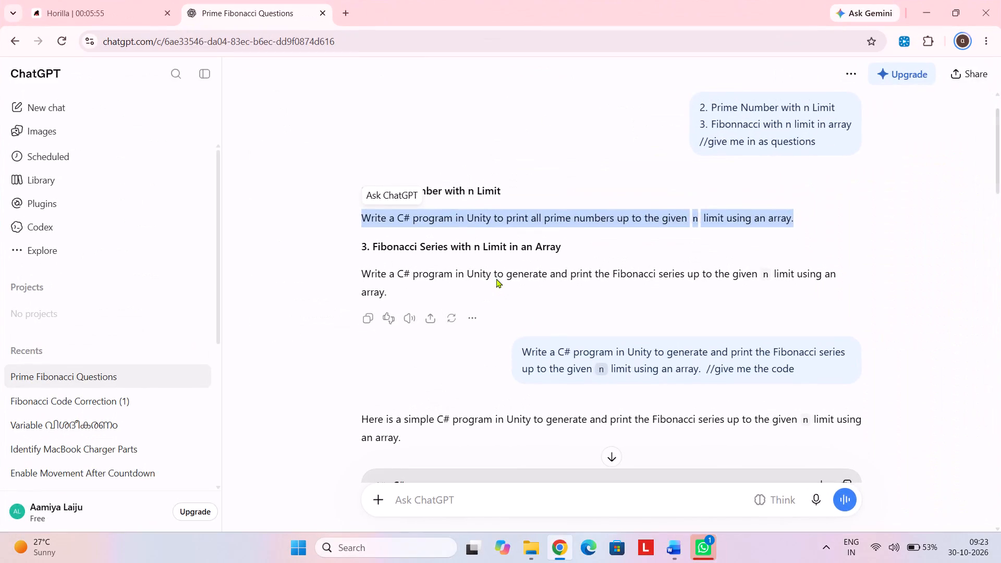
{"action": "left_click", "coordinate": [496, 278]}
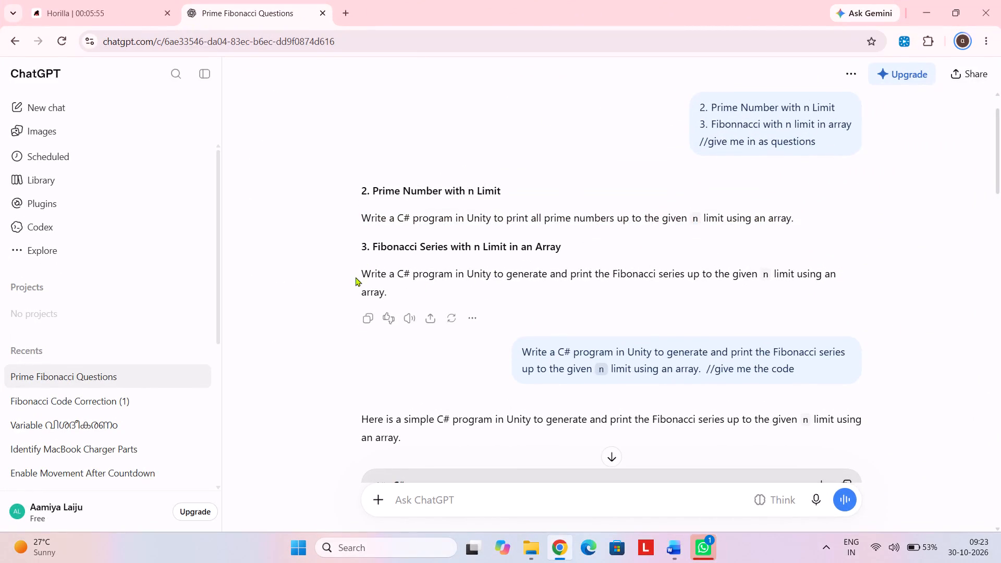
{"action": "left_click_drag", "start_coordinate": [362, 272], "coordinate": [411, 289]}
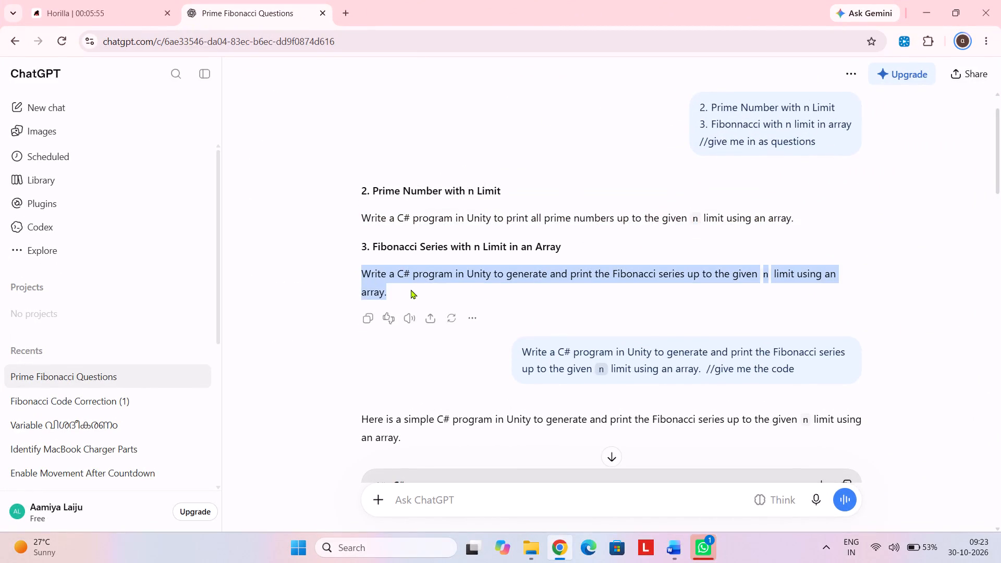
{"action": "key", "text": "ctrl+c"}
{"action": "left_click", "coordinate": [587, 103]}
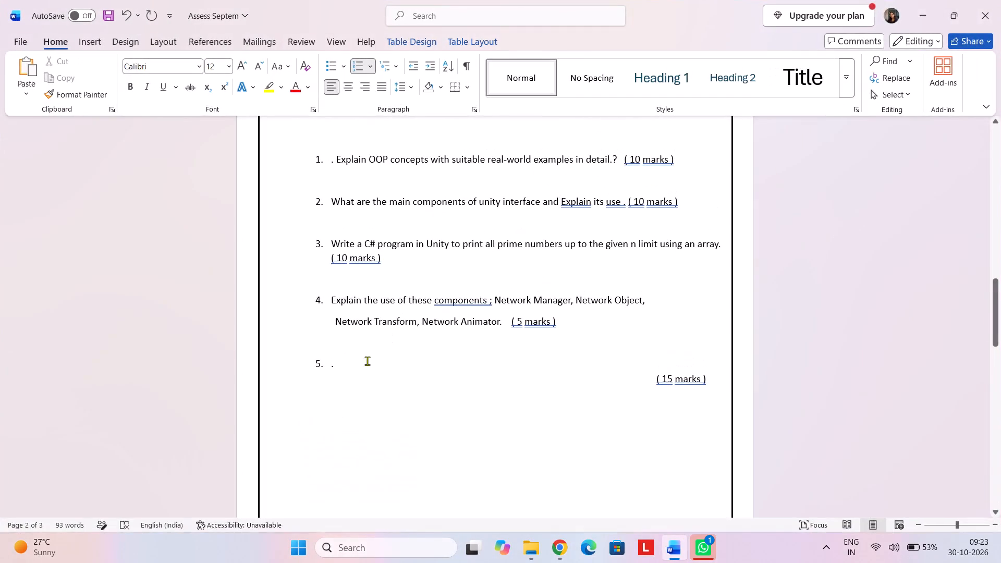
{"action": "left_click", "coordinate": [341, 366]}
{"action": "key", "text": "BackSpace"}
{"action": "key", "text": "BackSpace"}
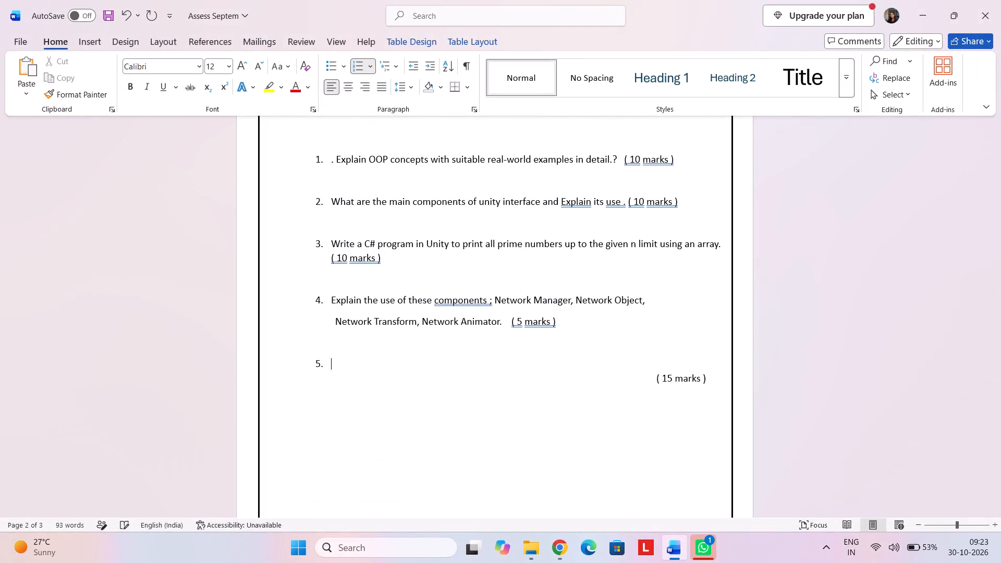
{"action": "key", "text": "ctrl+v"}
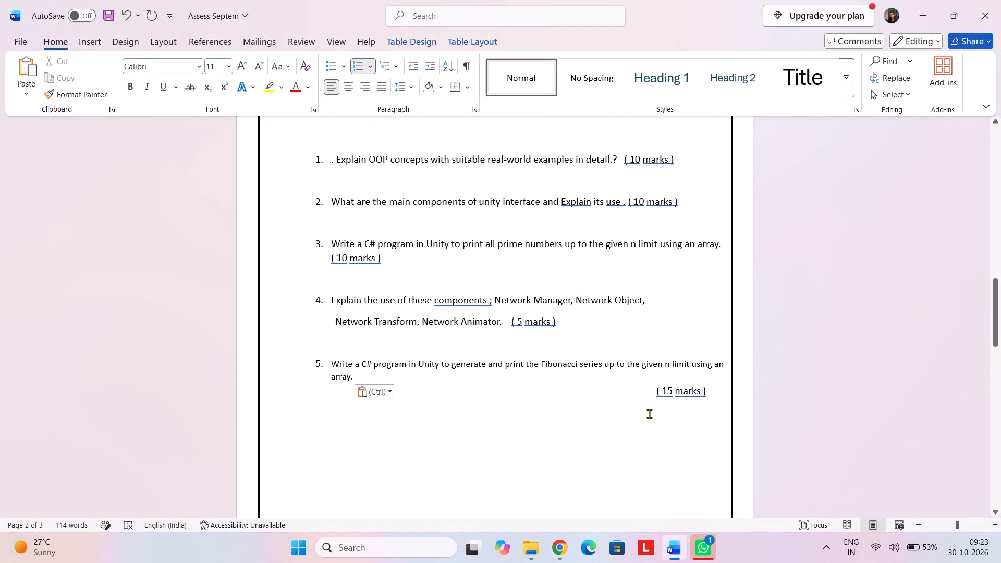
Set the marks for question 5 to 10.
{"action": "left_click", "coordinate": [673, 394]}
{"action": "key", "text": "BackSpace"}
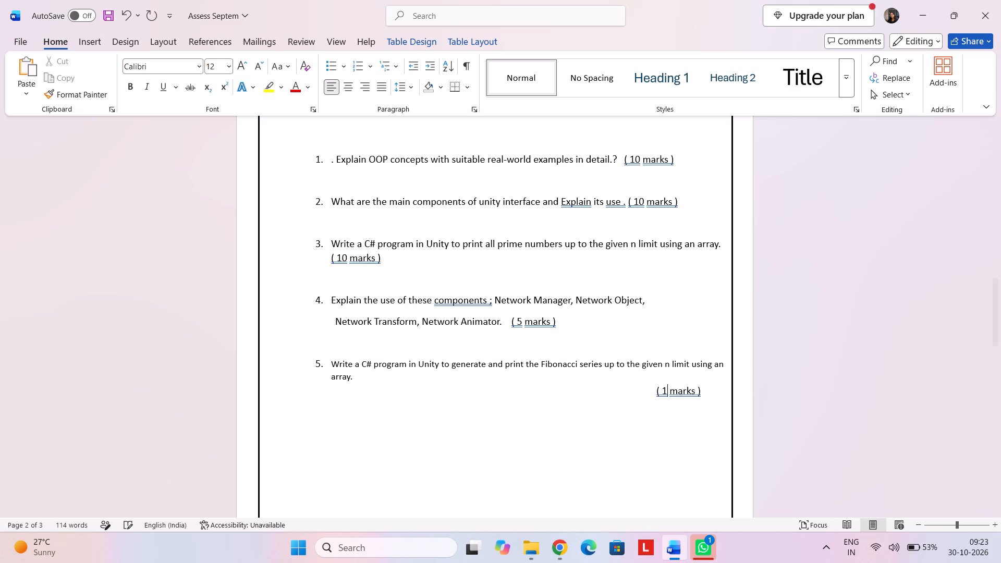
{"action": "key", "text": "0"}
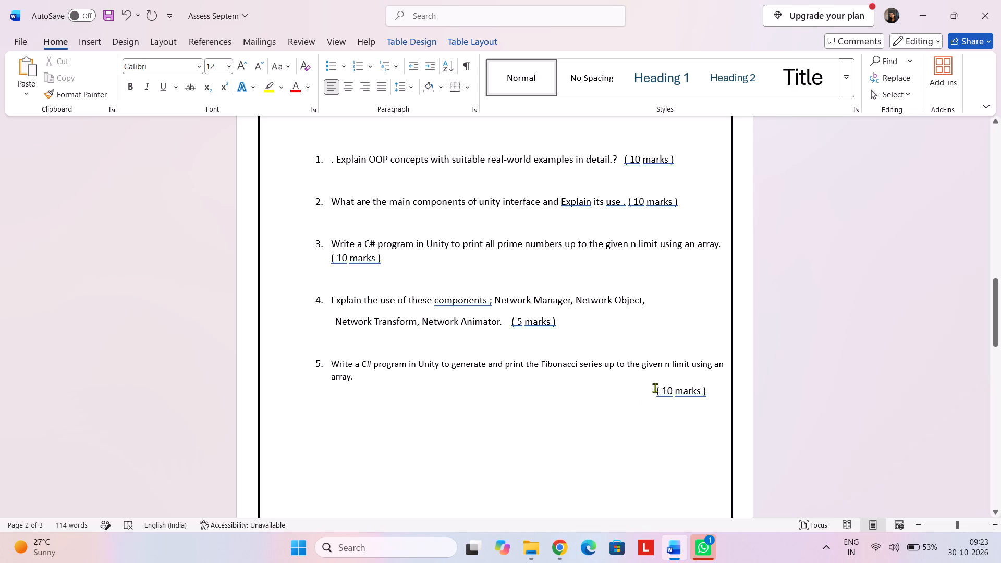
Delete the spaces and line break before question 5's "( 10 marks )" label so it joins the line ending in "array.".
{"action": "left_click", "coordinate": [658, 391]}
{"action": "key", "text": "Left"}
{"action": "key", "text": "BackSpace"}
{"action": "key", "text": "BackSpace"}
{"action": "key", "text": "BackSpace"}
{"action": "key", "text": "BackSpace"}
{"action": "key", "text": "BackSpace"}
{"action": "key", "text": "BackSpace"}
{"action": "key", "text": "BackSpace"}
{"action": "key", "text": "BackSpace"}
{"action": "key", "text": "BackSpace"}
{"action": "key", "text": "BackSpace"}
{"action": "key", "text": "BackSpace"}
{"action": "key", "text": "BackSpace"}
{"action": "key", "text": "BackSpace"}
{"action": "key", "text": "BackSpace"}
{"action": "key", "text": "BackSpace"}
{"action": "key", "text": "BackSpace"}
{"action": "key", "text": "BackSpace"}
{"action": "key", "text": "BackSpace"}
{"action": "key", "text": "BackSpace"}
{"action": "key", "text": "BackSpace"}
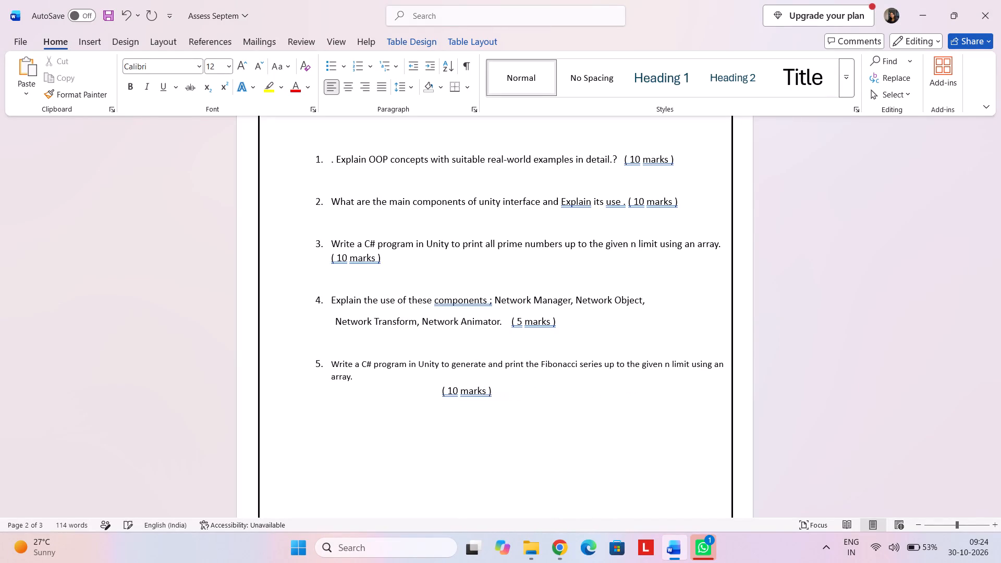
{"action": "key", "text": "BackSpace"}
{"action": "key", "text": "BackSpace"}
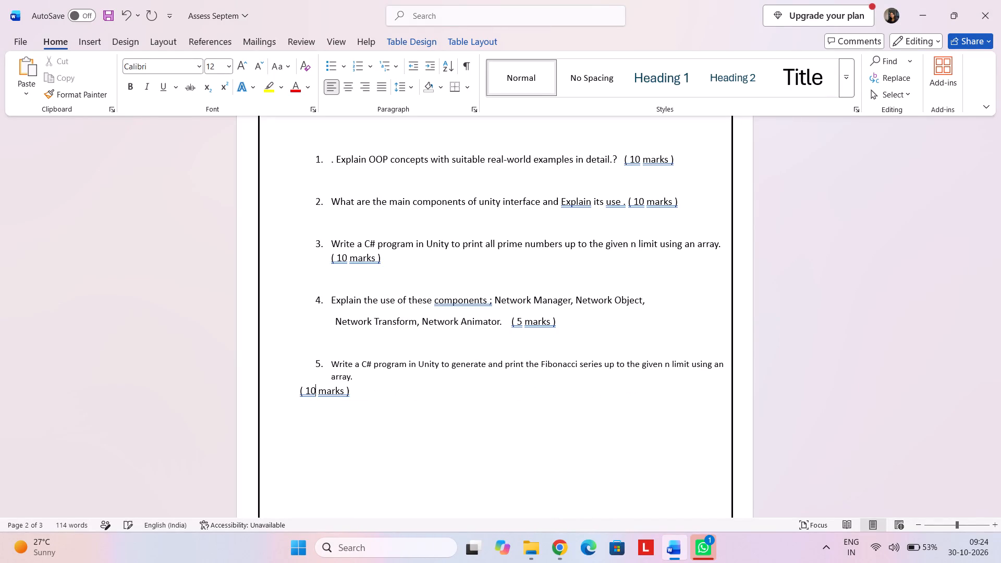
{"action": "key", "text": "BackSpace"}
Insert spaces before question 5's "( 10 marks )" label so it sits at the far end of the question's second line.
{"action": "key", "text": "space"}
{"action": "key", "text": "space"}
{"action": "key", "text": "space"}
{"action": "key", "text": "space"}
{"action": "key", "text": "space"}
{"action": "key", "text": "space"}
{"action": "key", "text": "space"}
{"action": "key", "text": "space"}
{"action": "key", "text": "space"}
{"action": "key", "text": "space"}
{"action": "key", "text": "space"}
{"action": "key", "text": "space"}
{"action": "key", "text": "space"}
{"action": "key", "text": "space"}
{"action": "key", "text": "space"}
{"action": "key", "text": "space"}
{"action": "key", "text": "space"}
{"action": "key", "text": "space"}
{"action": "key", "text": "space"}
{"action": "key", "text": "space"}
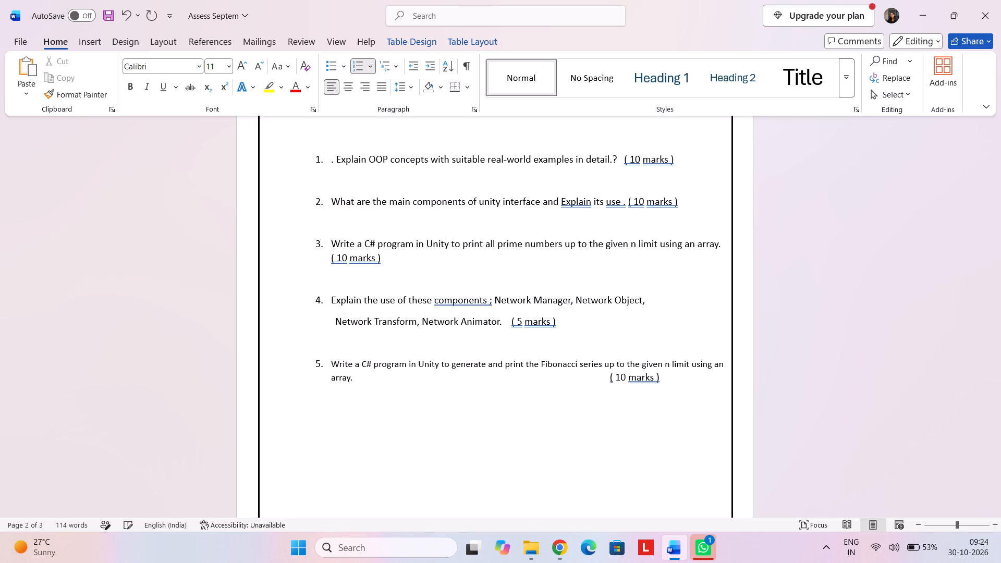
{"action": "key", "text": "space"}
{"action": "key", "text": "space"}
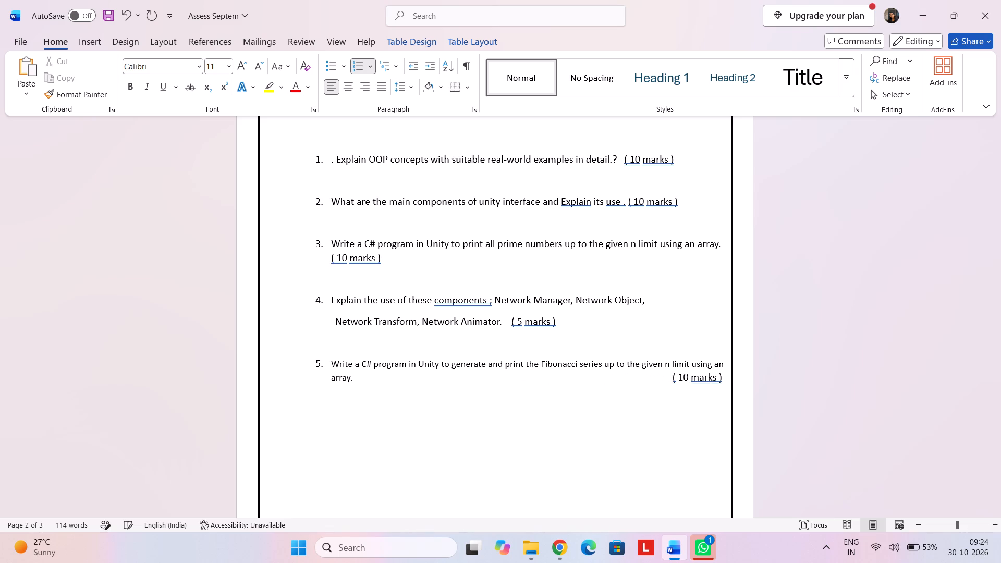
{"action": "key", "text": "space"}
{"action": "key", "text": "space"}
{"action": "key", "text": "space"}
{"action": "key", "text": "BackSpace"}
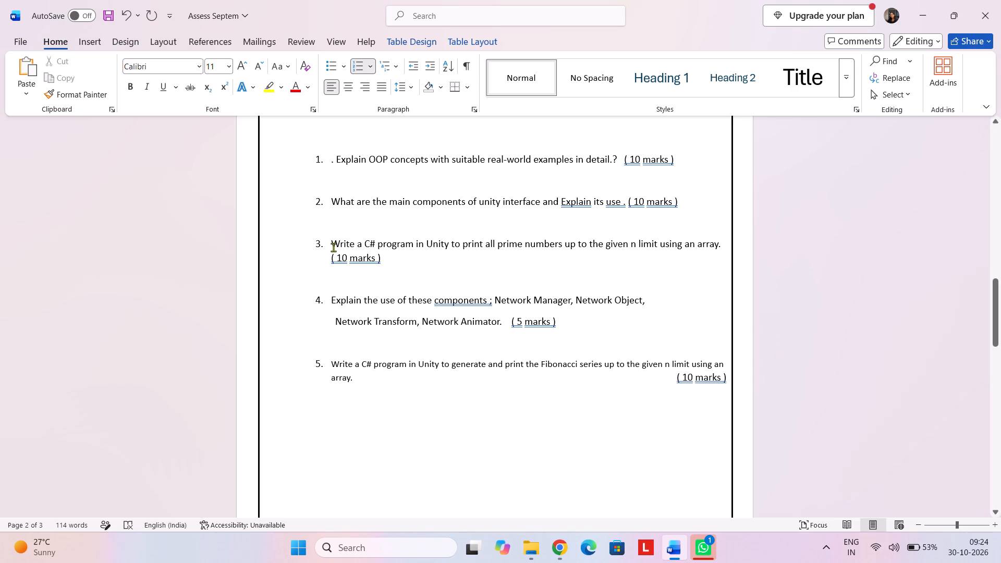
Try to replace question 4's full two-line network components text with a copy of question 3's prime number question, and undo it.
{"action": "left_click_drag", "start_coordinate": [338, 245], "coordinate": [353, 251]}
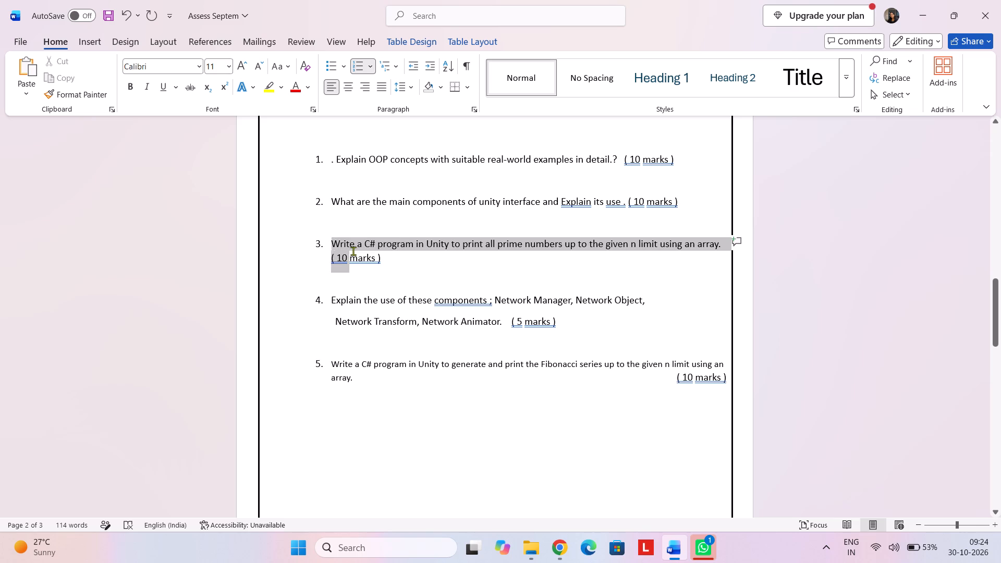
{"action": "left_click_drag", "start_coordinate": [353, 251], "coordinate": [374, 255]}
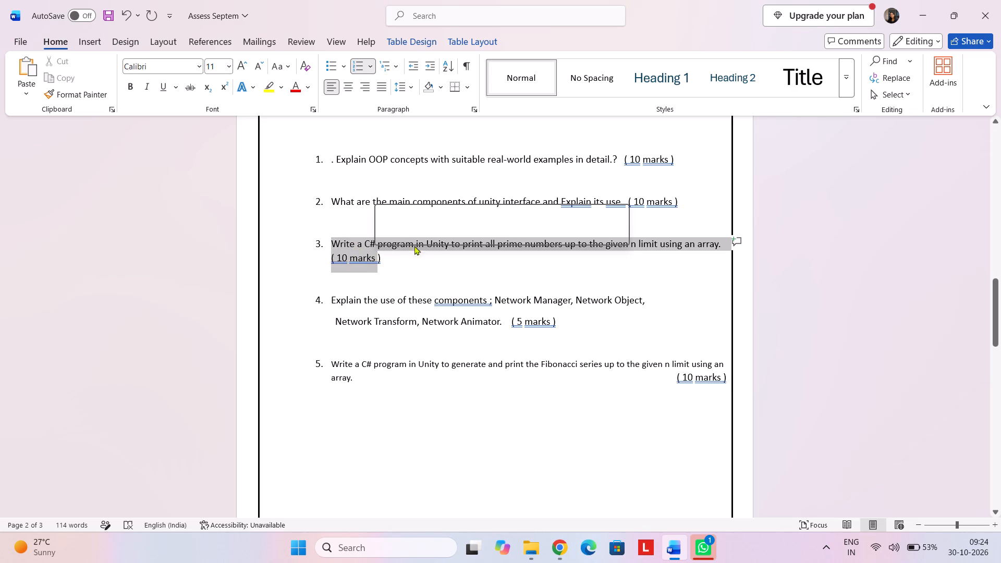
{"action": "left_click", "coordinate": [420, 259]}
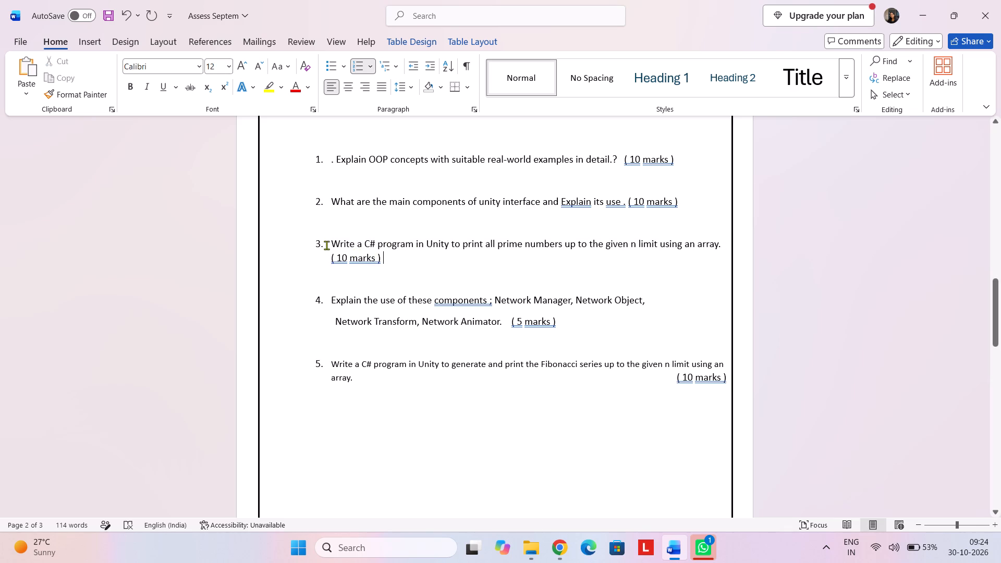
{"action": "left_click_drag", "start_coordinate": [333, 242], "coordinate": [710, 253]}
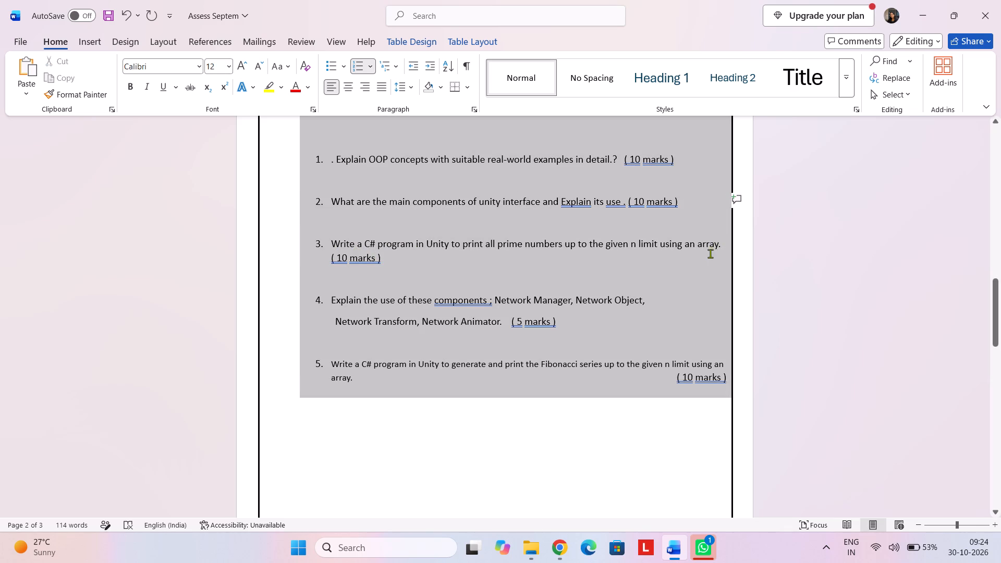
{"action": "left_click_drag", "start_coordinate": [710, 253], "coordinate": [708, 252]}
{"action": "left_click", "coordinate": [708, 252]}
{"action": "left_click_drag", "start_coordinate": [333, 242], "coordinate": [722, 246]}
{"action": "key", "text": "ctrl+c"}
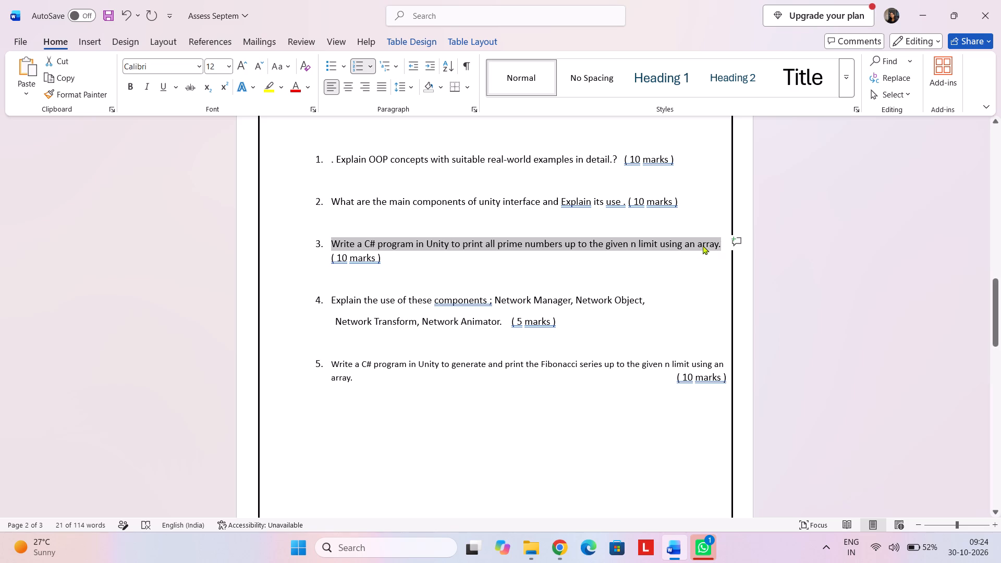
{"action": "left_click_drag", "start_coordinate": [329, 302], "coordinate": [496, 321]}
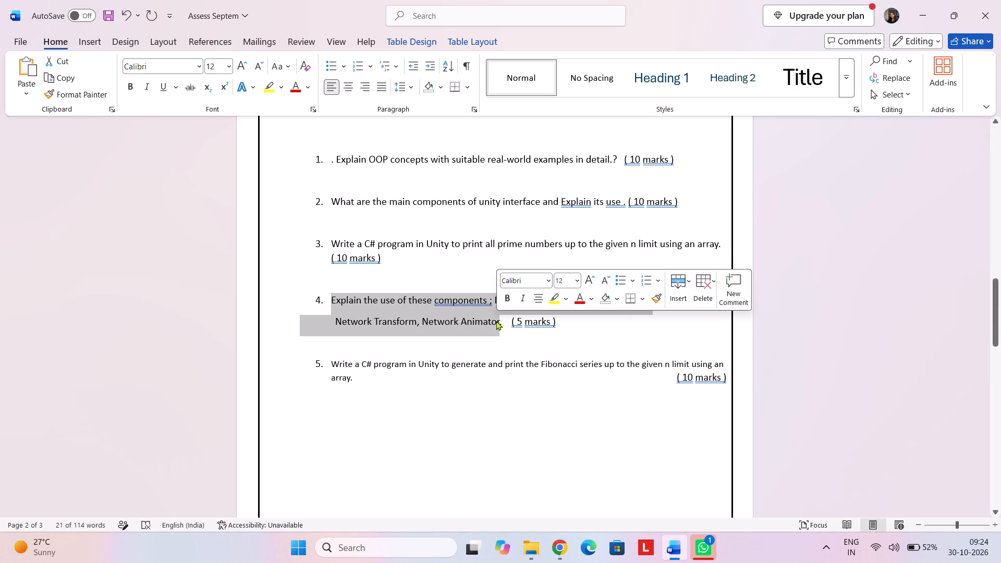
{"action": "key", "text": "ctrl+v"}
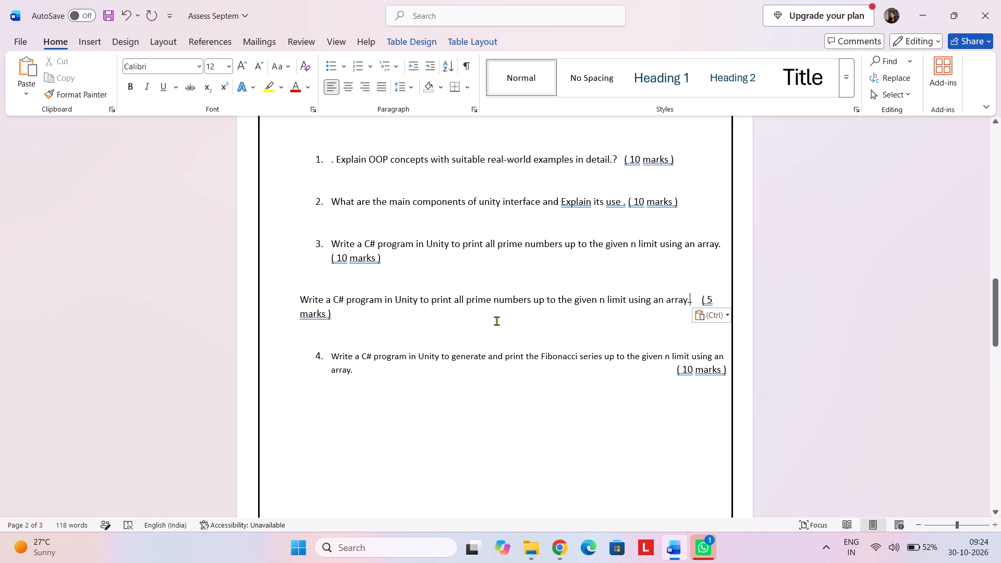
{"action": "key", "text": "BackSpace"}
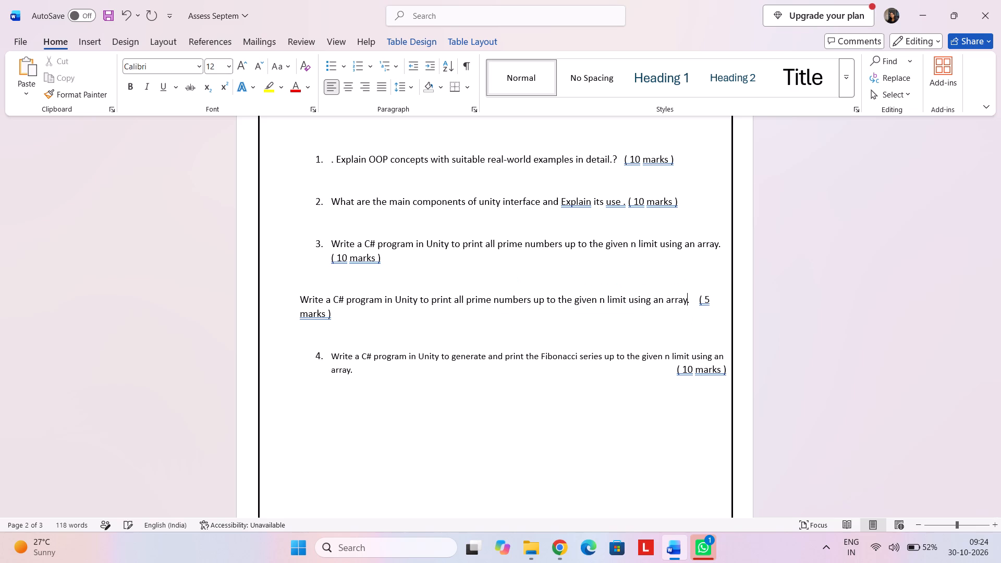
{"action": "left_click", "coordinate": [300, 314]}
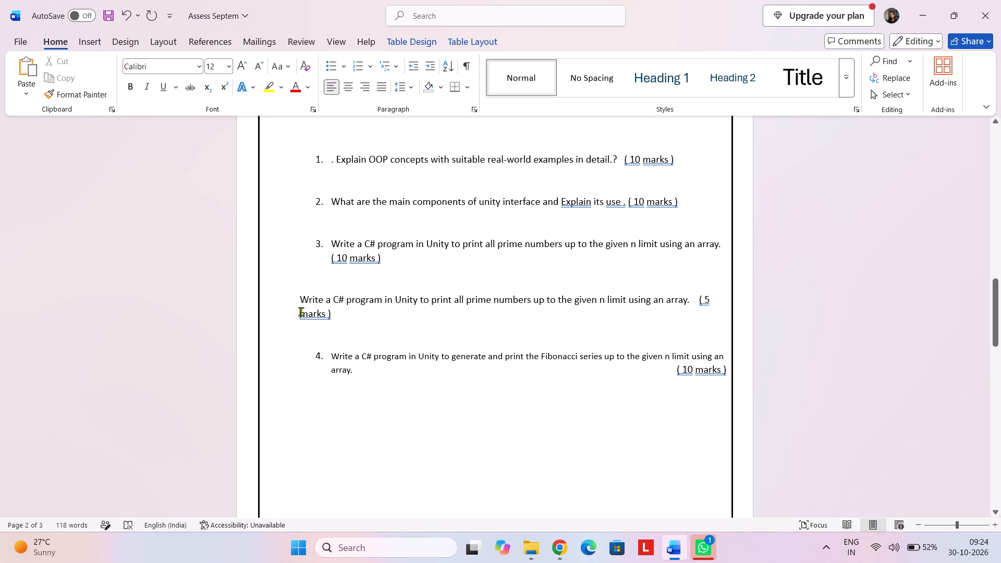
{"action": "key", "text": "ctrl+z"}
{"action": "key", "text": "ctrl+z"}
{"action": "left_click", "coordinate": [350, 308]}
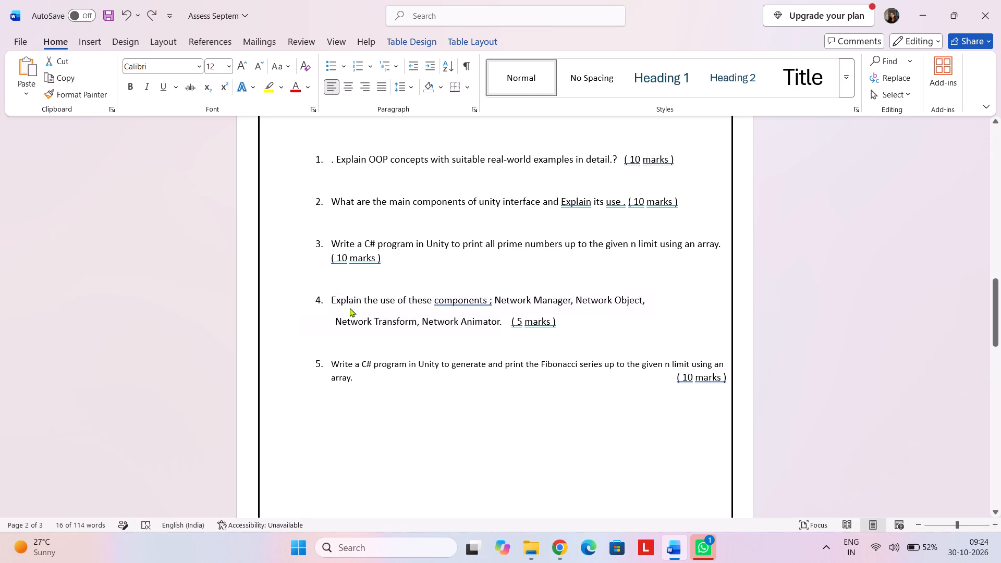
Replace question 4's first line with question 3's text, "Write a C# program in Unity to print all prime numbers up to the given n limit using an array".
{"action": "left_click_drag", "start_coordinate": [335, 243], "coordinate": [523, 251]}
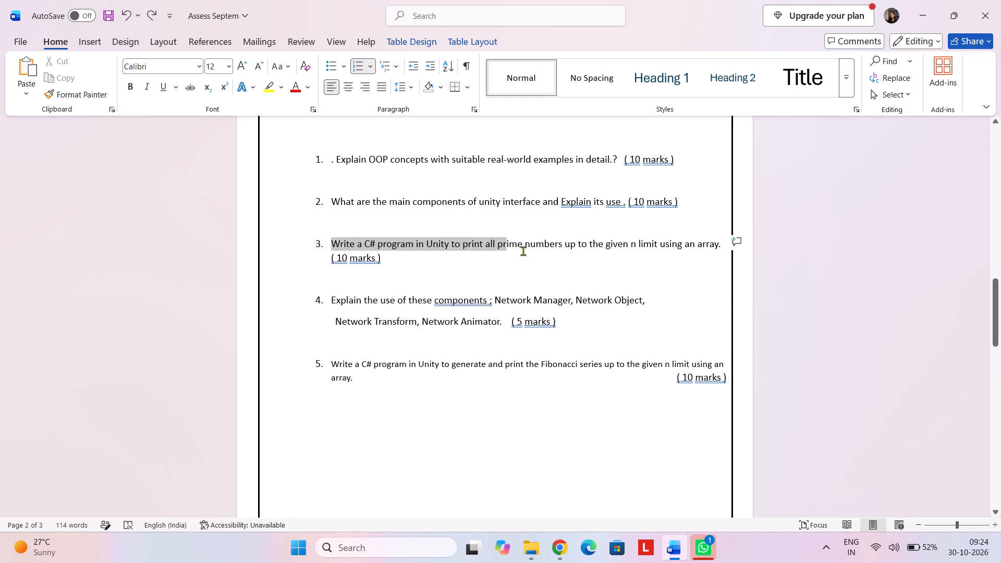
{"action": "left_click_drag", "start_coordinate": [523, 251], "coordinate": [714, 243]}
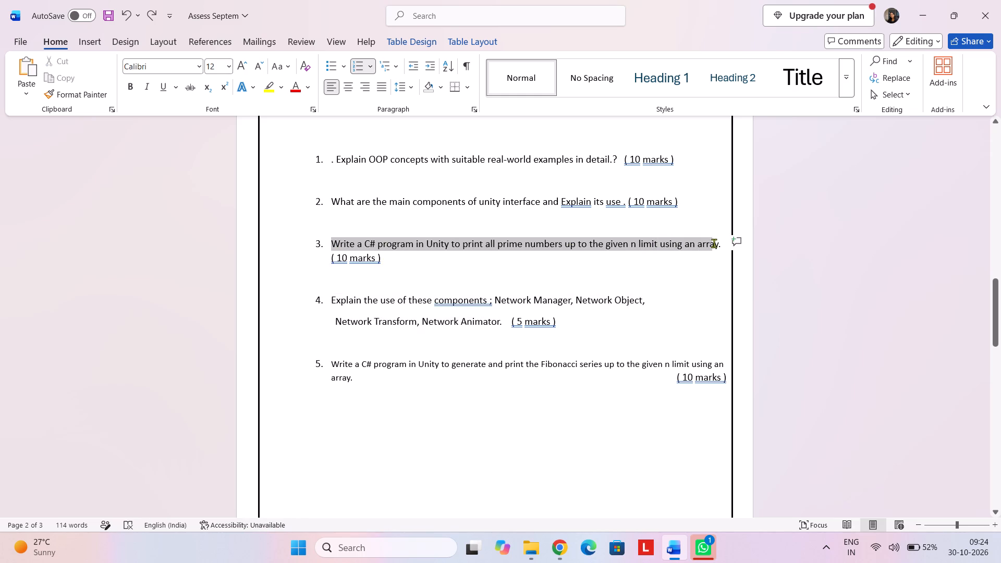
{"action": "left_click_drag", "start_coordinate": [714, 243], "coordinate": [743, 243]}
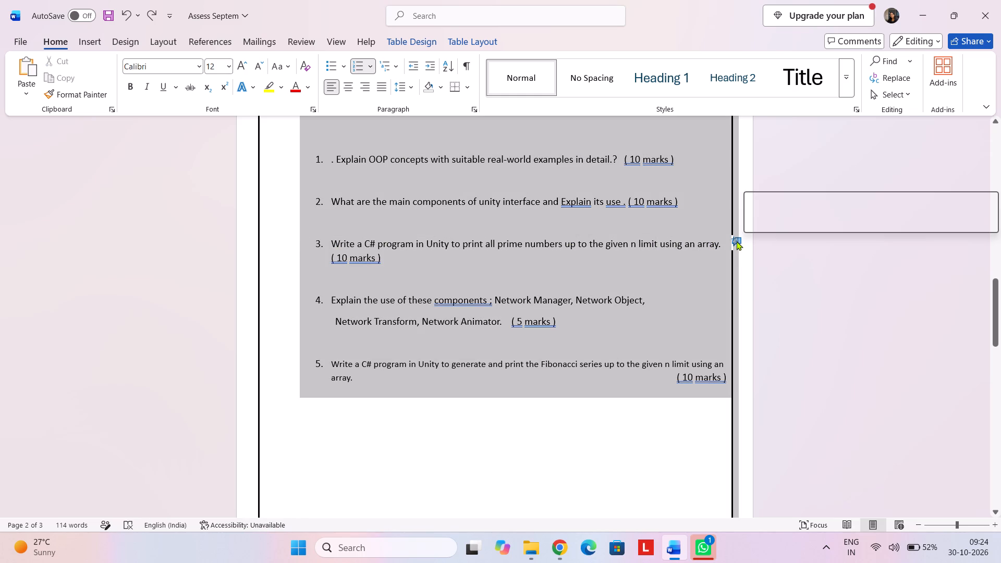
{"action": "left_click", "coordinate": [628, 258]}
{"action": "left_click_drag", "start_coordinate": [720, 244], "coordinate": [683, 248]}
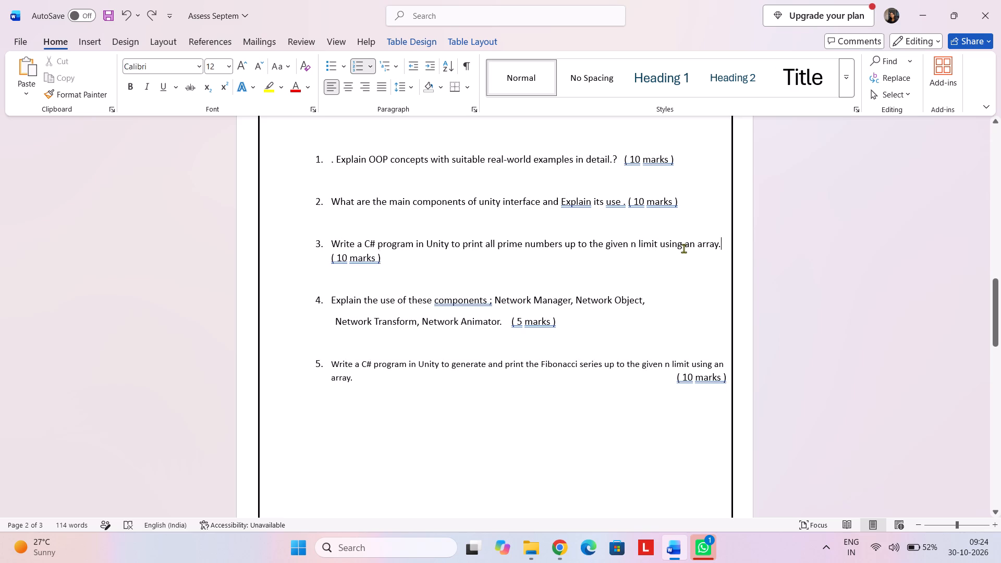
{"action": "left_click_drag", "start_coordinate": [683, 248], "coordinate": [350, 245]}
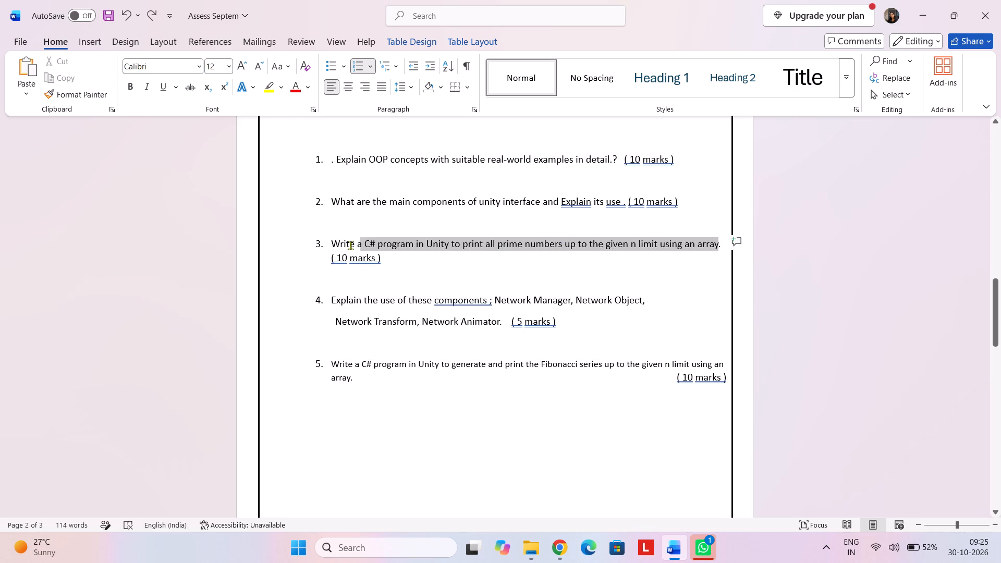
{"action": "left_click_drag", "start_coordinate": [350, 245], "coordinate": [344, 244]}
{"action": "key", "text": "ctrl+c"}
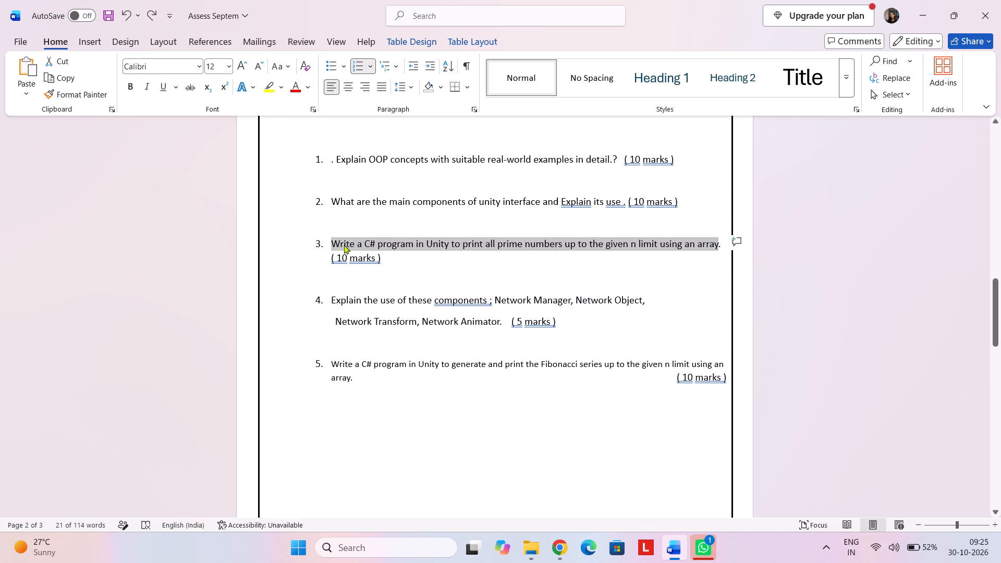
{"action": "left_click_drag", "start_coordinate": [334, 299], "coordinate": [469, 302]}
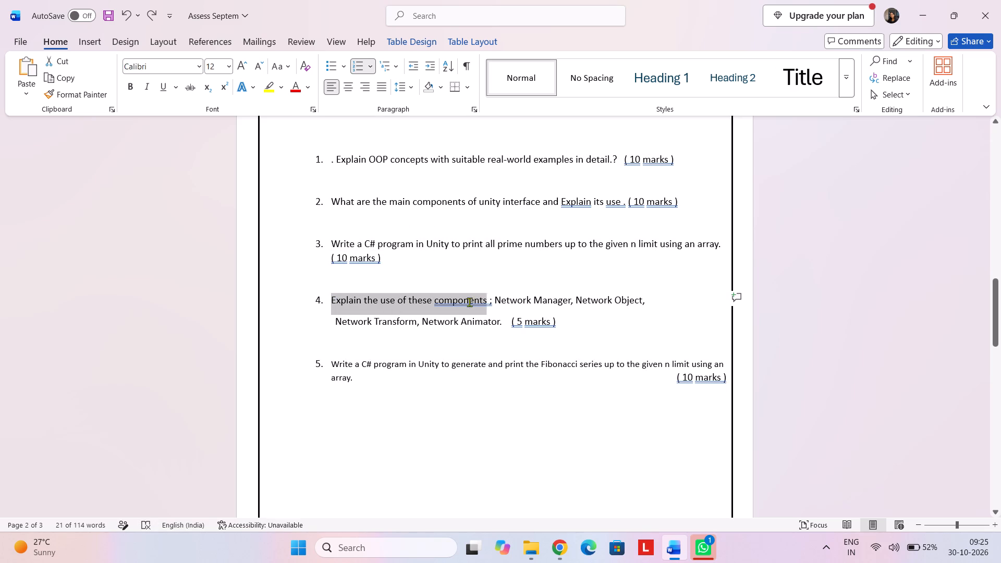
{"action": "left_click_drag", "start_coordinate": [469, 302], "coordinate": [639, 308]}
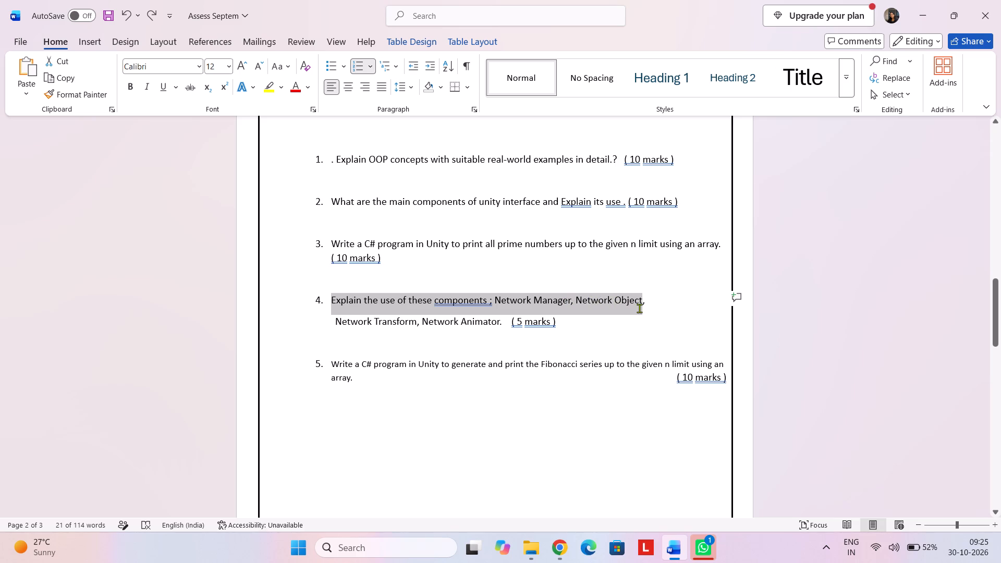
{"action": "left_click_drag", "start_coordinate": [639, 308], "coordinate": [665, 311]}
{"action": "key", "text": "ctrl+v"}
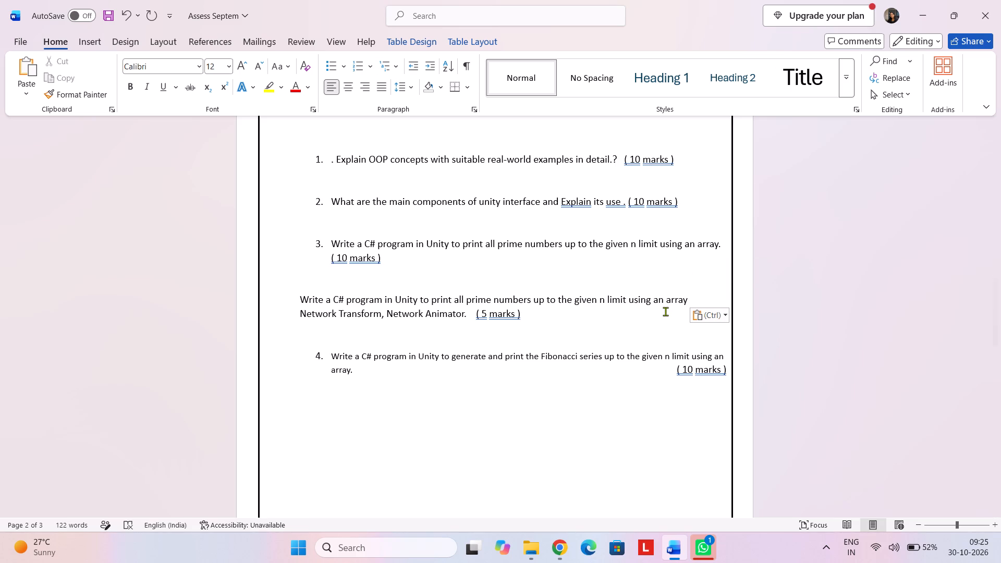
{"action": "key", "text": "ctrl+x"}
Add a numbered item 4 after question 3 and join the pasted prime number text onto it.
{"action": "left_click", "coordinate": [417, 264]}
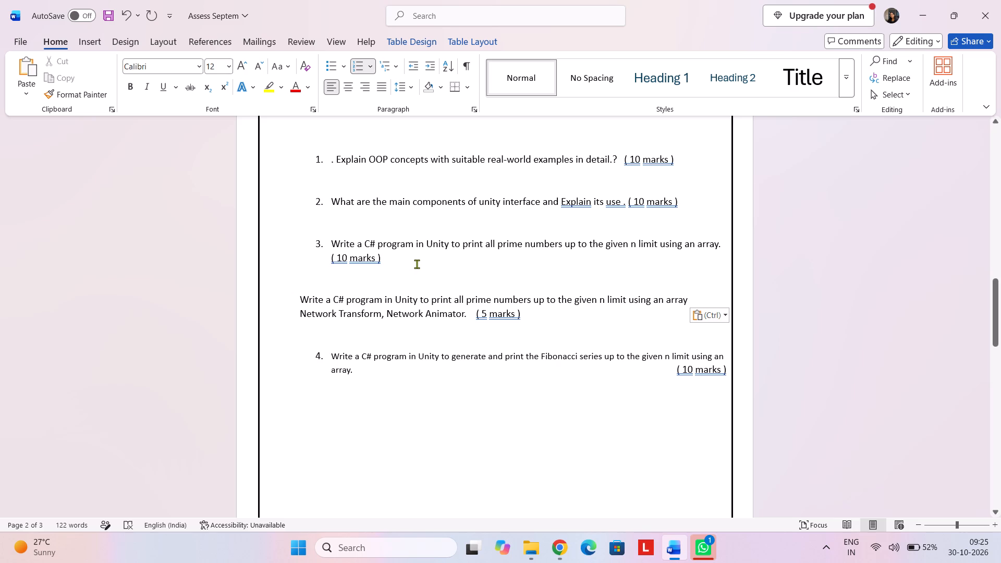
{"action": "key", "text": "Return"}
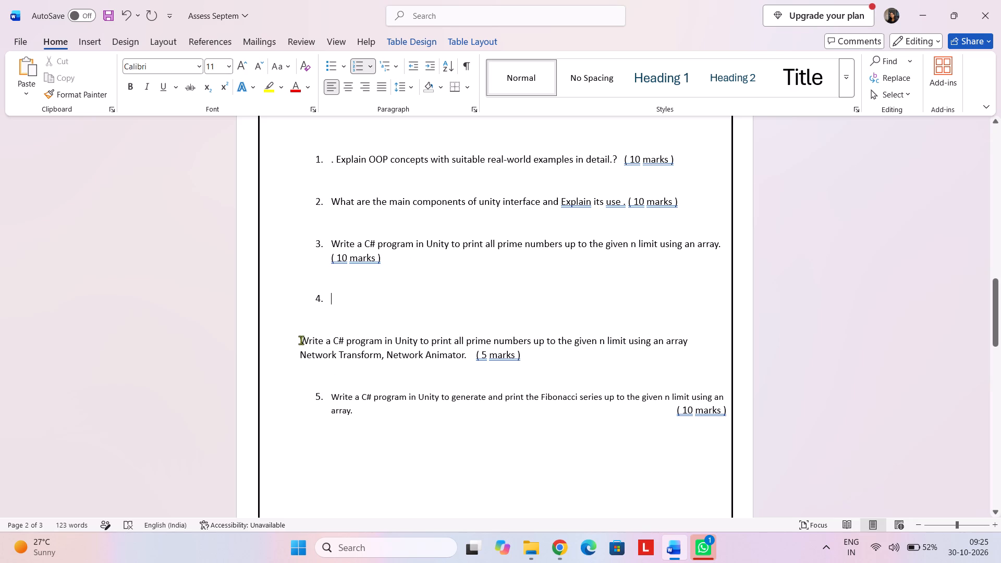
{"action": "left_click", "coordinate": [301, 341]}
{"action": "key", "text": "BackSpace"}
{"action": "key", "text": "BackSpace"}
{"action": "key", "text": "BackSpace"}
{"action": "key", "text": "BackSpace"}
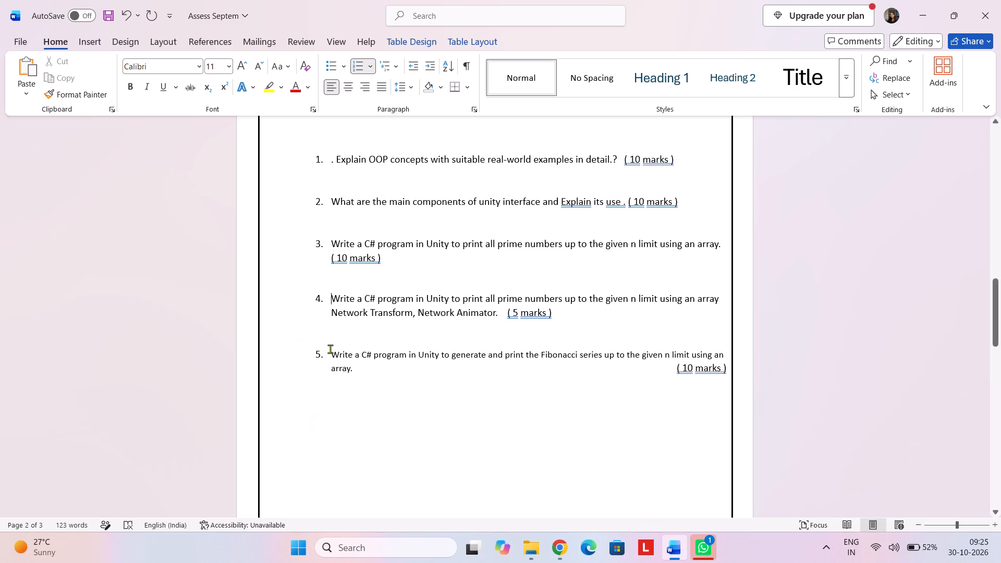
Delete the leftover "Network Transform, Network Animator." text before question 4's "( 5 marks )" label.
{"action": "left_click", "coordinate": [502, 313]}
{"action": "key", "text": "Right"}
{"action": "key", "text": "Right"}
{"action": "key", "text": "BackSpace"}
{"action": "key", "text": "BackSpace"}
{"action": "key", "text": "BackSpace"}
{"action": "key", "text": "BackSpace"}
{"action": "key", "text": "BackSpace"}
{"action": "key", "text": "BackSpace"}
{"action": "key", "text": "BackSpace"}
{"action": "key", "text": "BackSpace"}
{"action": "key", "text": "BackSpace"}
{"action": "key", "text": "BackSpace"}
{"action": "key", "text": "BackSpace"}
{"action": "key", "text": "BackSpace"}
{"action": "key", "text": "BackSpace"}
{"action": "key", "text": "BackSpace"}
{"action": "key", "text": "BackSpace"}
{"action": "key", "text": "BackSpace"}
{"action": "key", "text": "BackSpace"}
{"action": "key", "text": "BackSpace"}
{"action": "key", "text": "BackSpace"}
{"action": "key", "text": "BackSpace"}
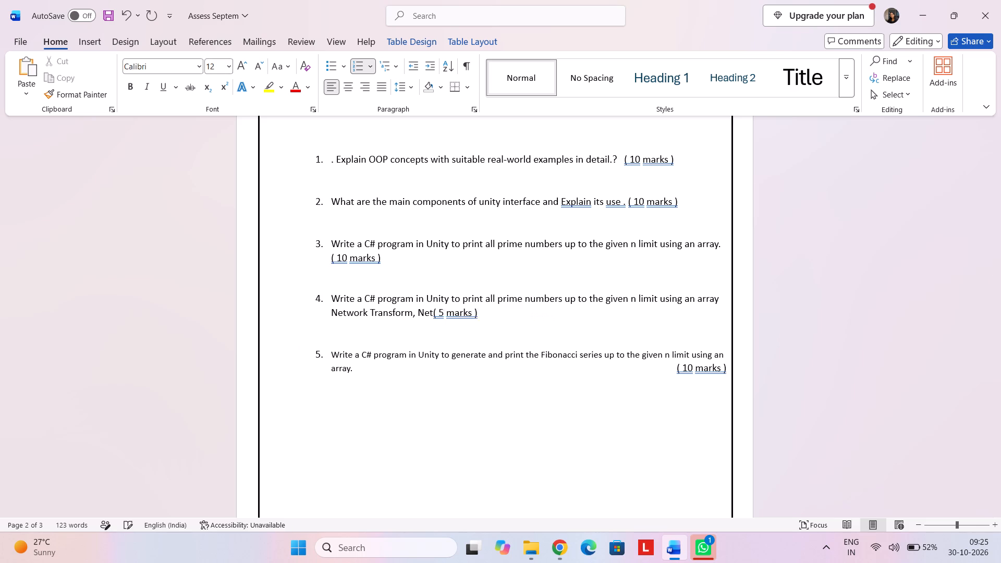
{"action": "key", "text": "BackSpace"}
{"action": "key", "text": "BackSpace"}
{"action": "key", "text": "BackSpace"}
{"action": "key", "text": "BackSpace"}
{"action": "key", "text": "BackSpace"}
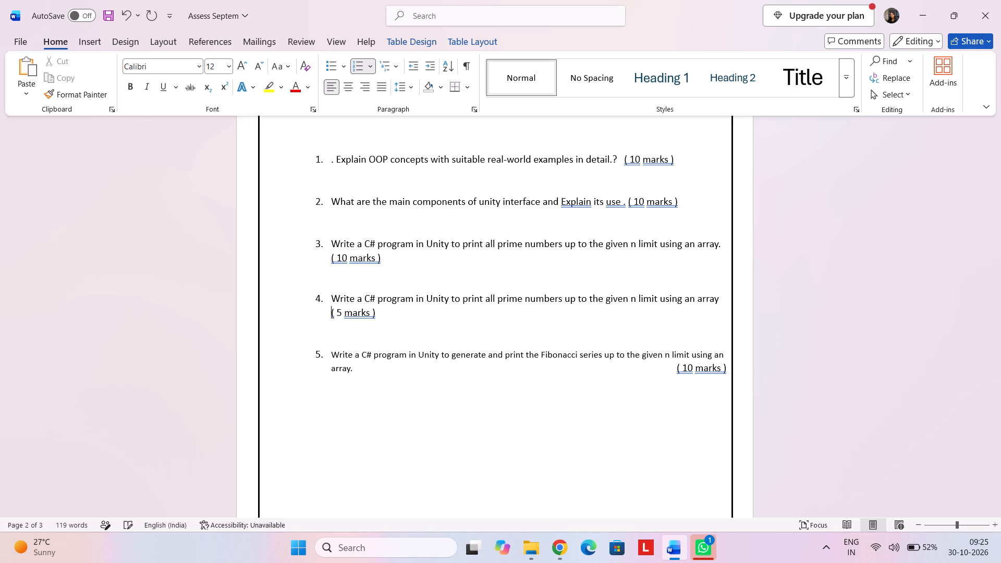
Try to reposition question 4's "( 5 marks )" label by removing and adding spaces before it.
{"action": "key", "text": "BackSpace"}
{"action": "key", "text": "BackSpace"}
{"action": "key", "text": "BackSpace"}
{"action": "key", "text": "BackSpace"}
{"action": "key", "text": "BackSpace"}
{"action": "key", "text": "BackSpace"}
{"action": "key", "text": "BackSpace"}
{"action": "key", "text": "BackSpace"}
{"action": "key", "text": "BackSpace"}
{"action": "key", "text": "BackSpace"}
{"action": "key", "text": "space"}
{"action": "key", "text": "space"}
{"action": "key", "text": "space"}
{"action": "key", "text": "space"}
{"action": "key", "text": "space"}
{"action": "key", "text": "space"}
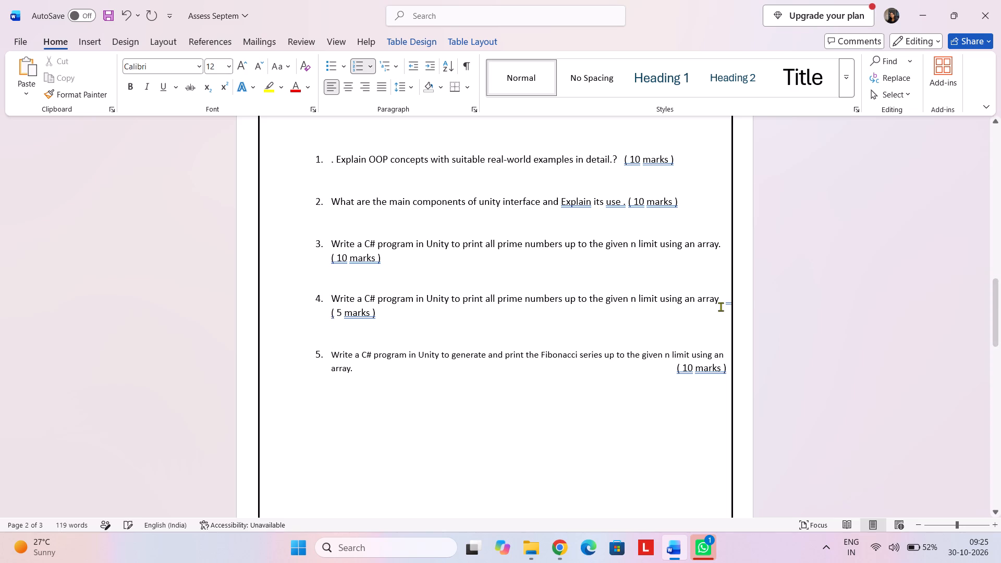
Add a period after "array" at the end of question 4's text.
{"action": "left_click", "coordinate": [723, 299]}
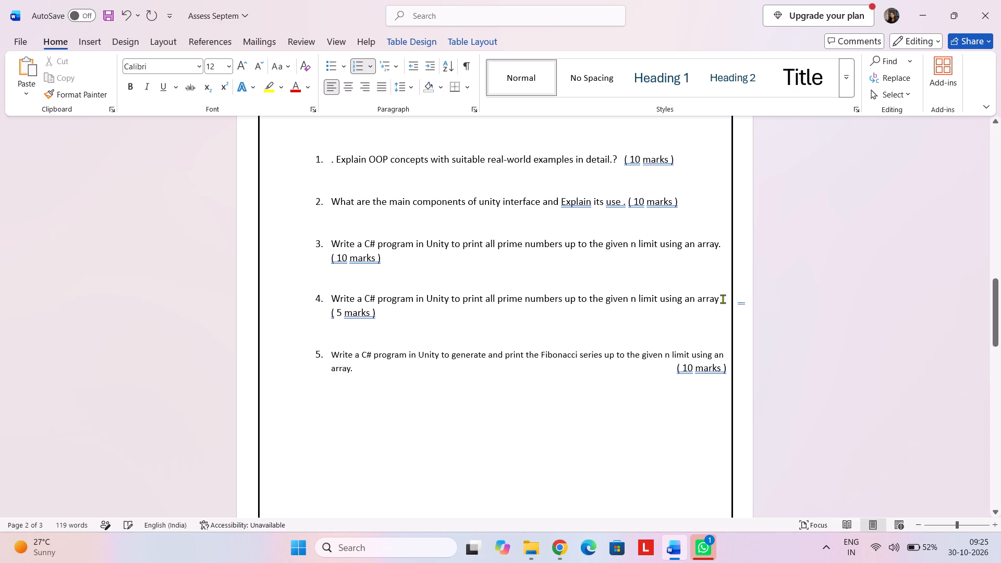
{"action": "key", "text": "Left"}
{"action": "key", "text": "Left"}
{"action": "key", "text": "period"}
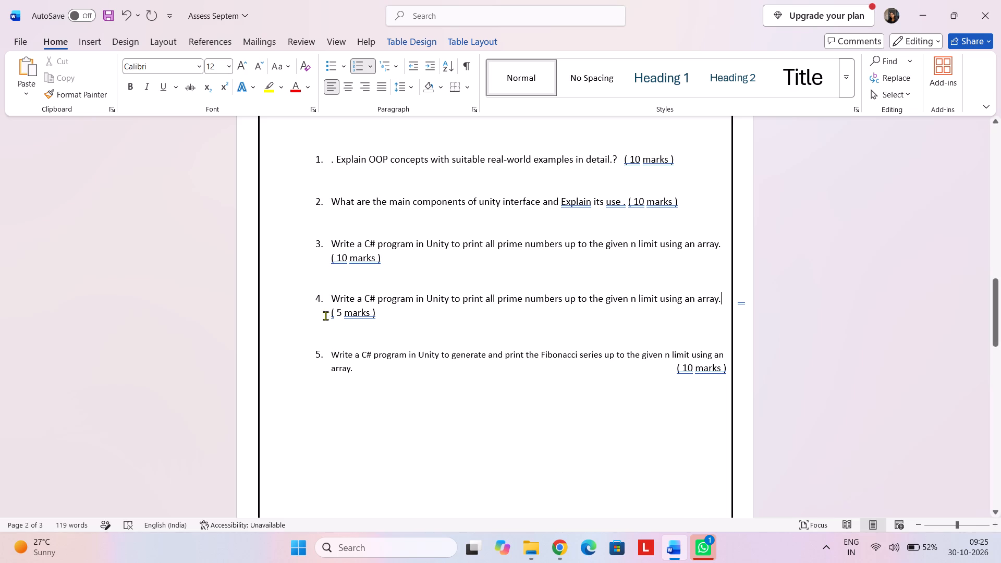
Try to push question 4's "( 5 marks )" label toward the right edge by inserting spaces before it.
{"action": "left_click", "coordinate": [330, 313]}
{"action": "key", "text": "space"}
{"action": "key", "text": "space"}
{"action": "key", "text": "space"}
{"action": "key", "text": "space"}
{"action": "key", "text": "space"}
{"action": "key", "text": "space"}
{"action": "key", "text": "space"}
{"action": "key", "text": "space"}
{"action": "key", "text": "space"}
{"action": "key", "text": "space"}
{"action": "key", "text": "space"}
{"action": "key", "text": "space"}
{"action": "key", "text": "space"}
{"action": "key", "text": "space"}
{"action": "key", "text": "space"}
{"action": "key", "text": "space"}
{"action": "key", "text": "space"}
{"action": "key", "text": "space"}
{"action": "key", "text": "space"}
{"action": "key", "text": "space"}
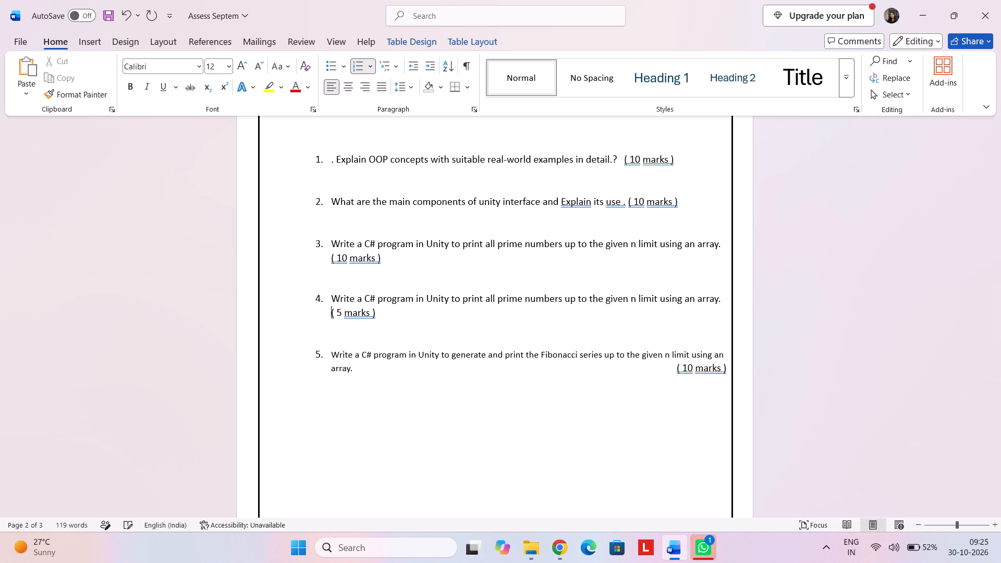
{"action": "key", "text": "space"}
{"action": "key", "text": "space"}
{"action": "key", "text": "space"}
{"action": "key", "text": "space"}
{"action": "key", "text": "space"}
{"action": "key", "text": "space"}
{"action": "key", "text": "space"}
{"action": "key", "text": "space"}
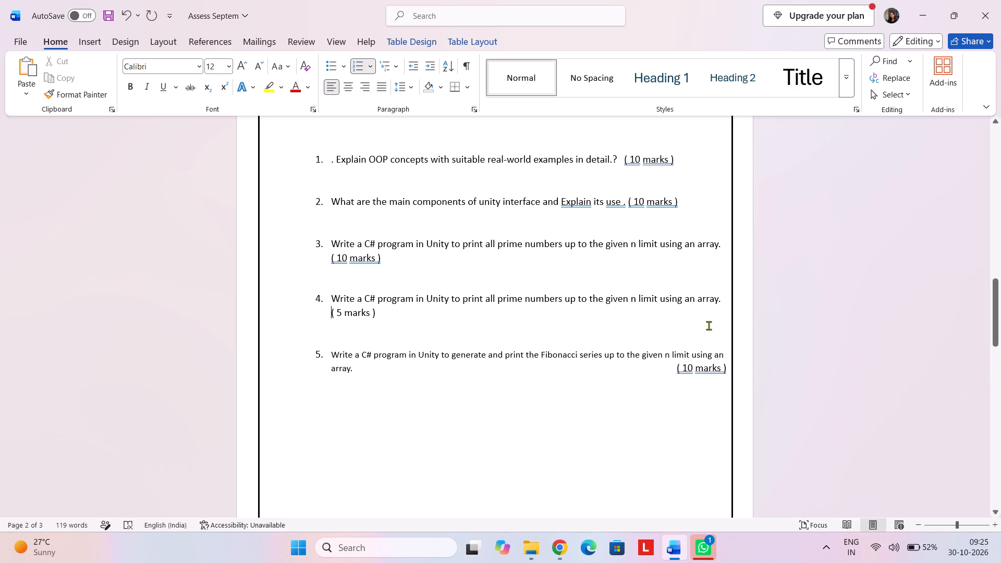
Delete the period after "use" in question 2, before its marks label.
{"action": "left_click", "coordinate": [613, 161]}
{"action": "left_click", "coordinate": [628, 206]}
{"action": "key", "text": "Left"}
{"action": "left_click_drag", "start_coordinate": [332, 317], "coordinate": [390, 316]}
{"action": "key", "text": "BackSpace"}
{"action": "key", "text": "BackSpace"}
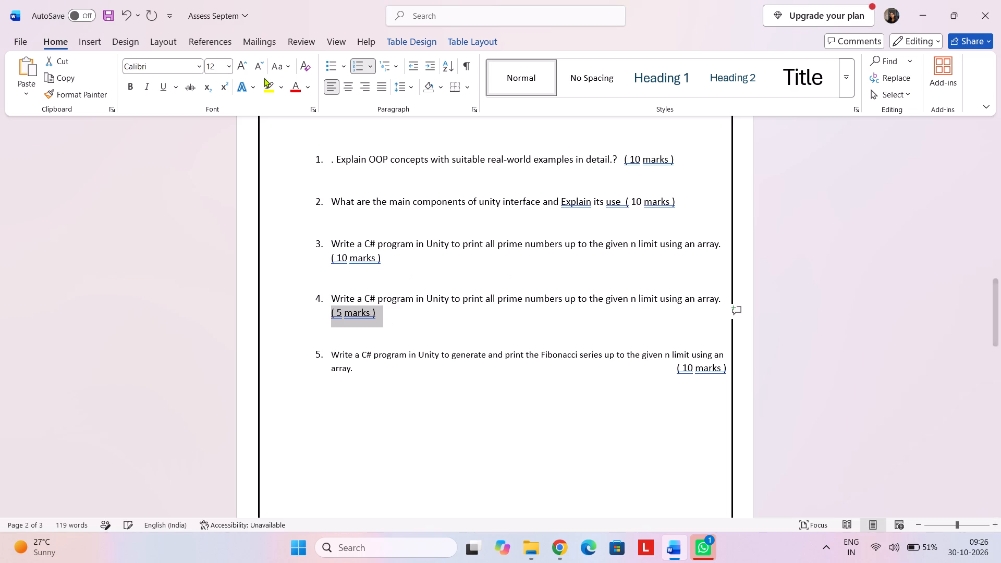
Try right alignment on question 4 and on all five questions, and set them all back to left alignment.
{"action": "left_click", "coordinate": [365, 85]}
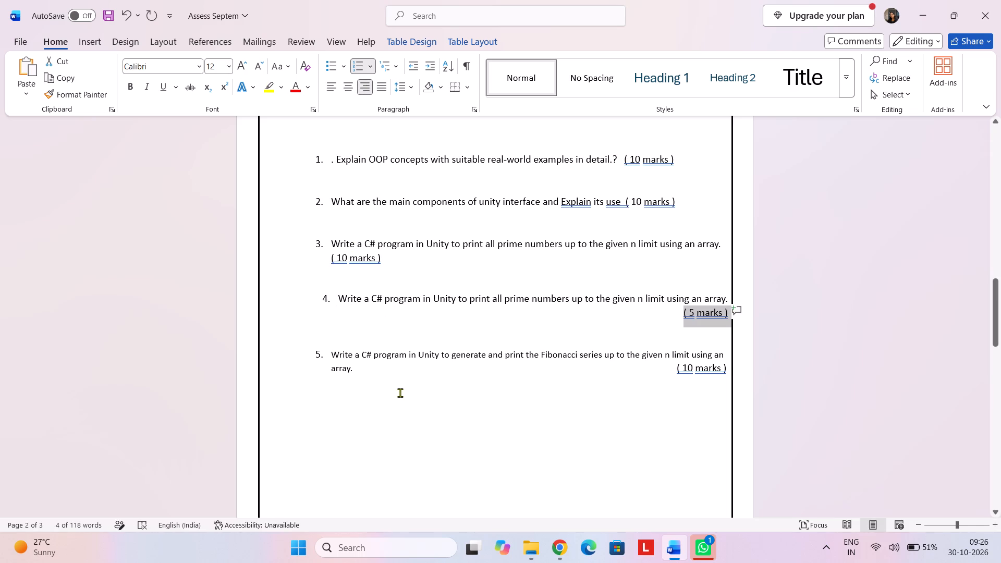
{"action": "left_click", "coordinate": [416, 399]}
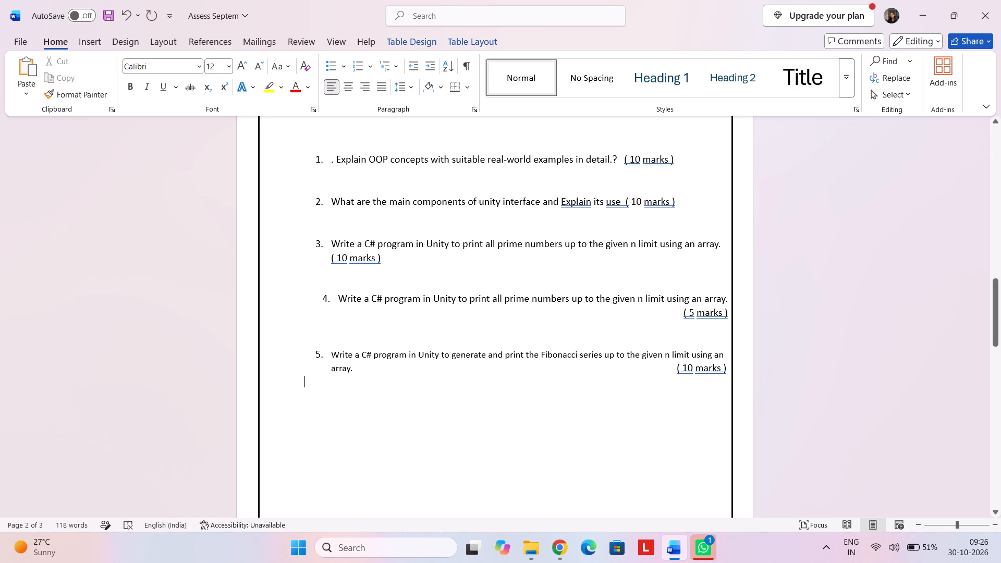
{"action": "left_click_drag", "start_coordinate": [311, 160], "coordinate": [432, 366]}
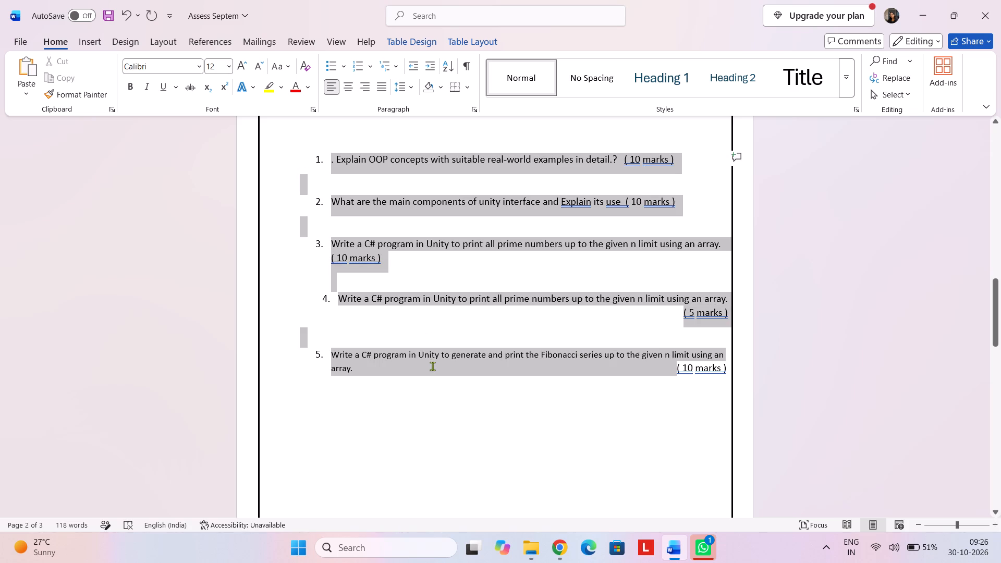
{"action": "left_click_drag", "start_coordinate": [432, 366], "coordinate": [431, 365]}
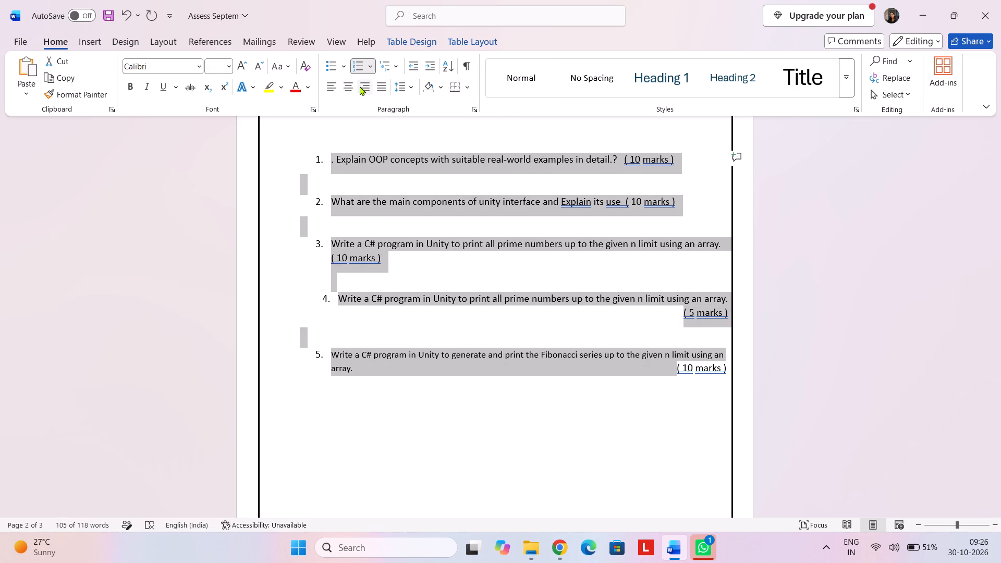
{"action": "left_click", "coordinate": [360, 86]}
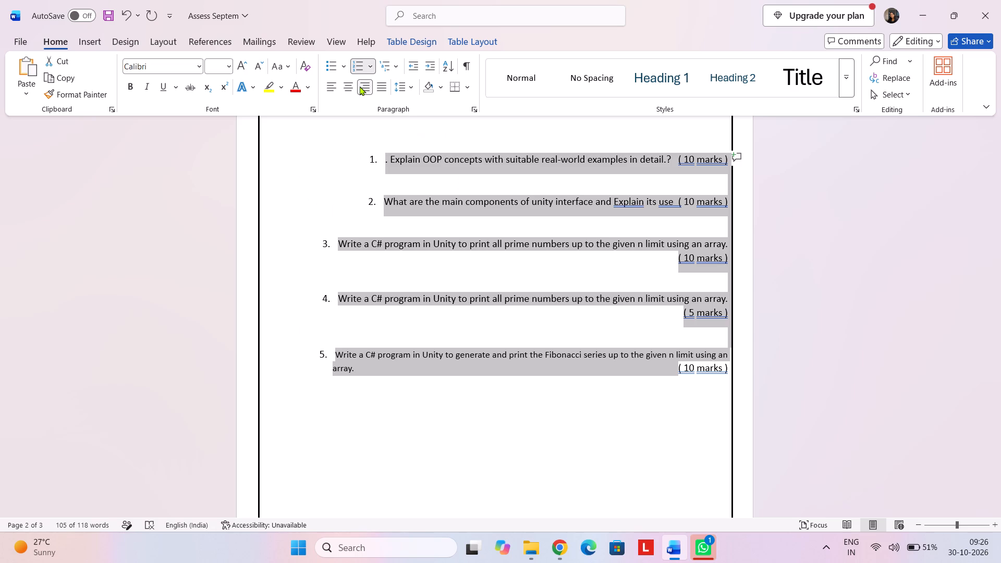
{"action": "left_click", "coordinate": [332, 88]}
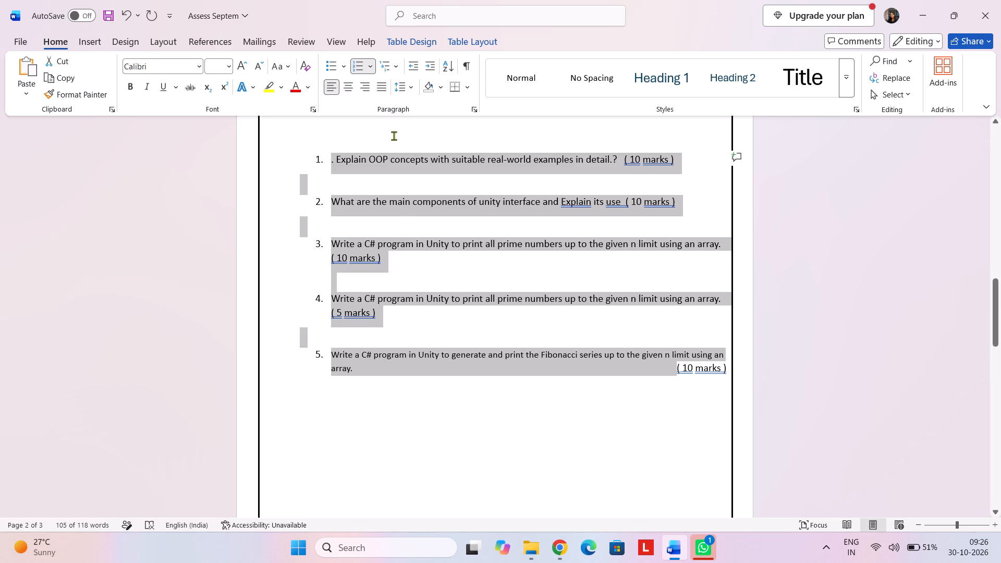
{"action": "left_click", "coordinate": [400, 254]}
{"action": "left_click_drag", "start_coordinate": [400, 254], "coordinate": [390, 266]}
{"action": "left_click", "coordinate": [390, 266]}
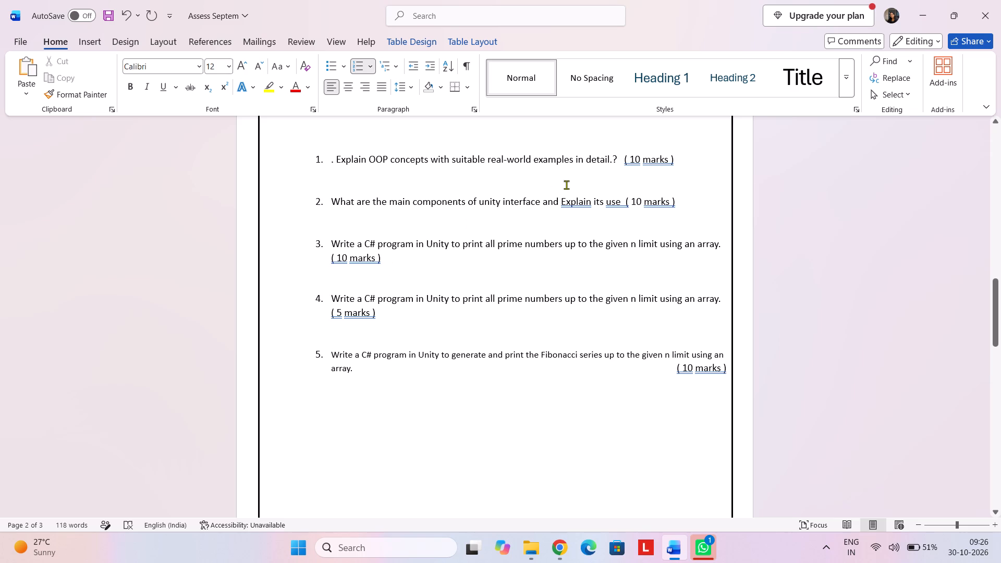
Replace the ".?" ending of question 1's text with a space and a question mark.
{"action": "left_click", "coordinate": [613, 164]}
{"action": "key", "text": "Right"}
{"action": "key", "text": "BackSpace"}
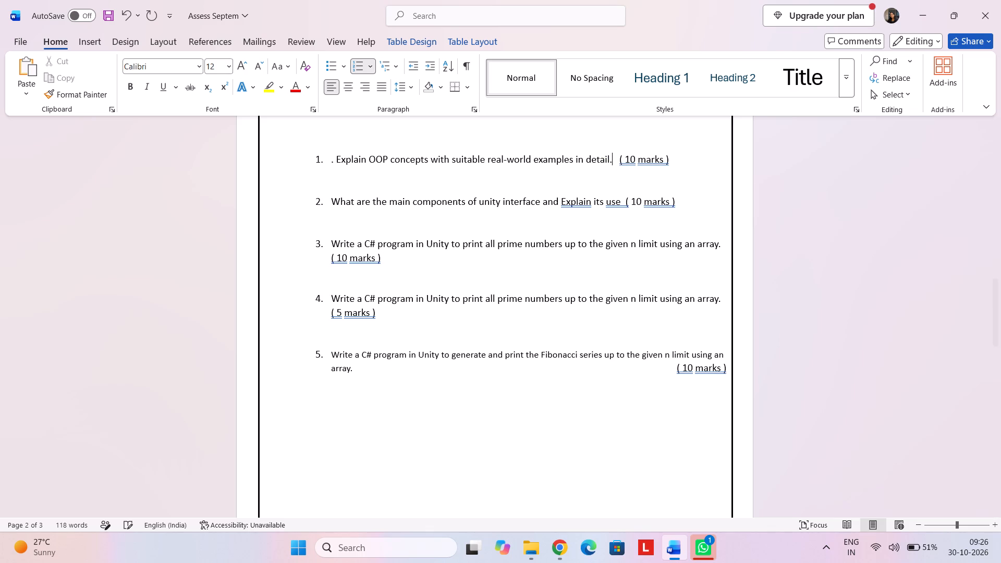
{"action": "key", "text": "BackSpace"}
{"action": "key", "text": "space"}
{"action": "key", "text": "shift+question"}
Add a question mark after "use" at the end of question 2's text.
{"action": "key", "text": "Down"}
{"action": "key", "text": "Down"}
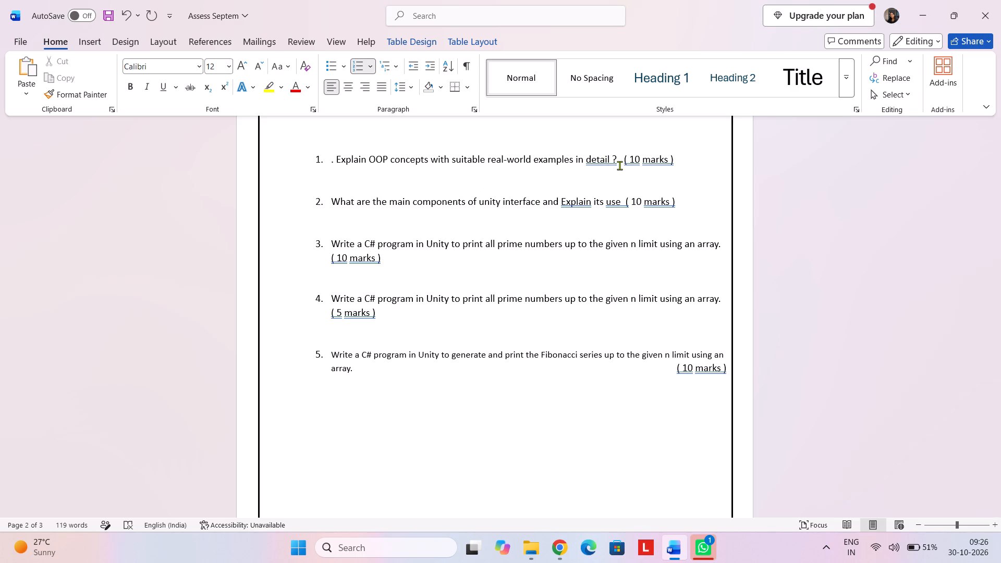
{"action": "key", "text": "Right"}
{"action": "key", "text": "Right"}
{"action": "key", "text": "BackSpace"}
{"action": "key", "text": "space"}
{"action": "key", "text": "shift+question"}
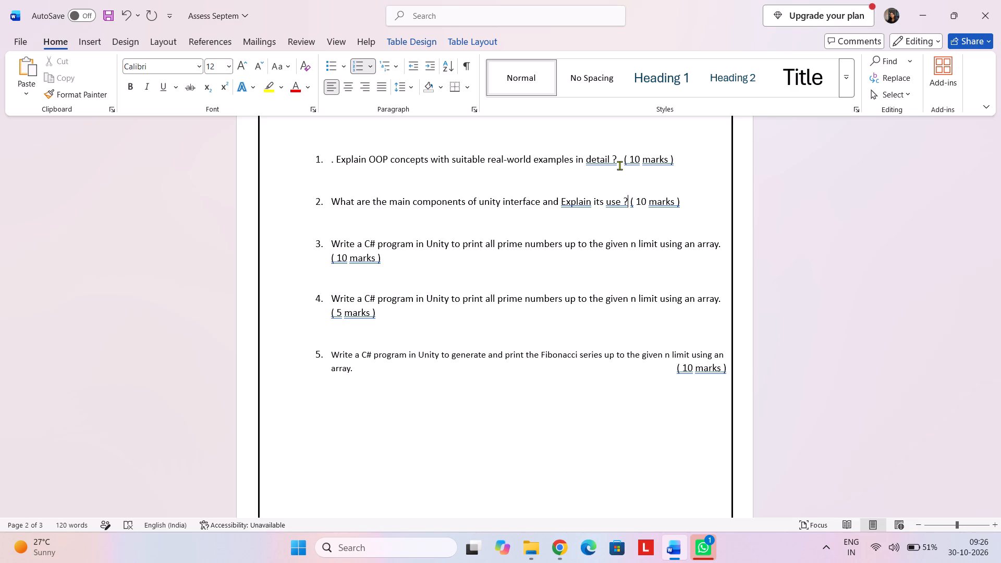
Shift question 2's "( 10 marks )" label to the right edge of its line with spaces.
{"action": "key", "text": "Right"}
{"action": "key", "text": "space"}
{"action": "key", "text": "space"}
{"action": "key", "text": "space"}
{"action": "key", "text": "space"}
{"action": "key", "text": "space"}
{"action": "key", "text": "space"}
{"action": "key", "text": "space"}
{"action": "key", "text": "space"}
{"action": "key", "text": "space"}
{"action": "key", "text": "space"}
{"action": "key", "text": "space"}
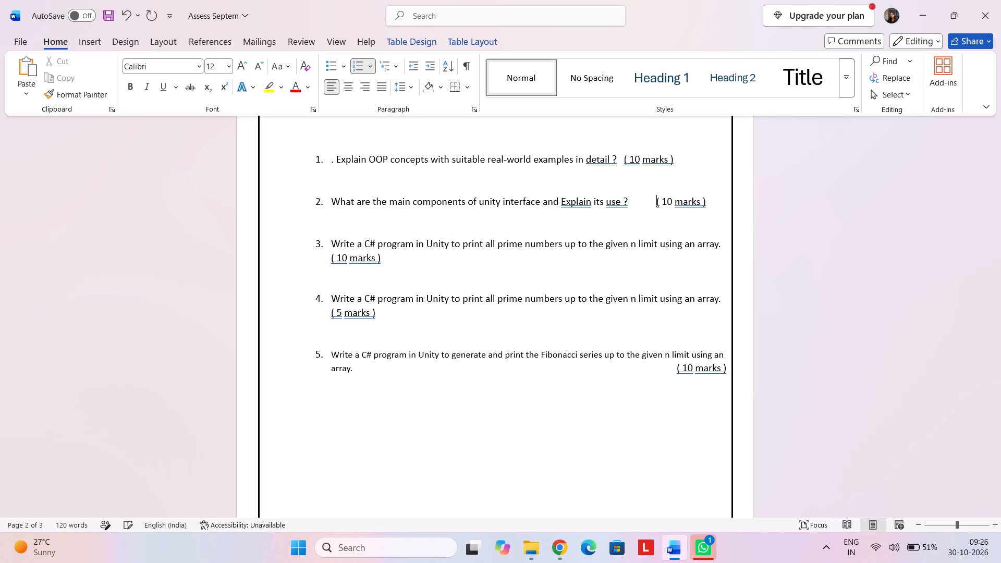
{"action": "key", "text": "space"}
{"action": "key", "text": "space"}
{"action": "key", "text": "space"}
{"action": "key", "text": "space"}
{"action": "key", "text": "space"}
{"action": "key", "text": "space"}
{"action": "key", "text": "space"}
{"action": "key", "text": "space"}
{"action": "key", "text": "space"}
{"action": "key", "text": "space"}
{"action": "key", "text": "BackSpace"}
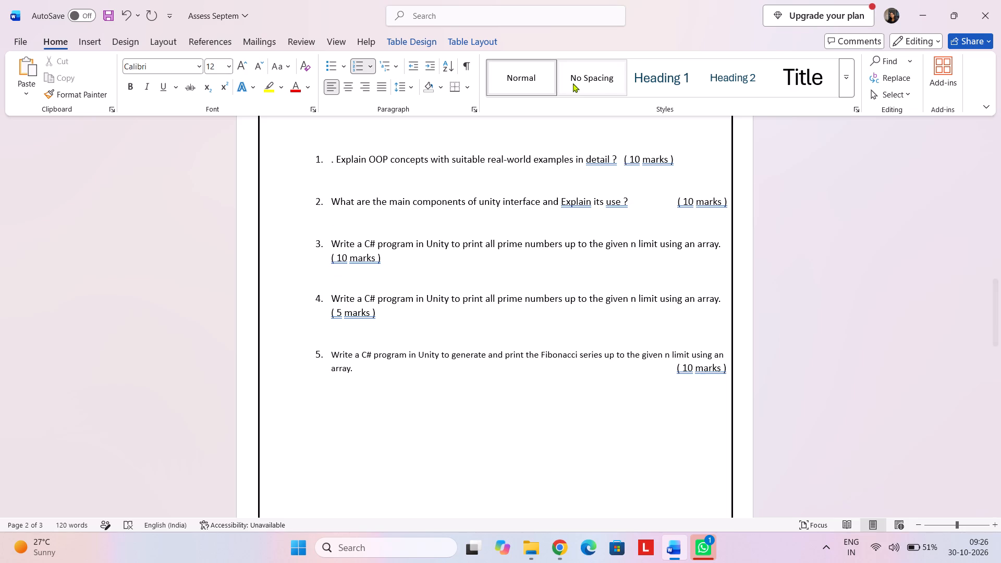
Shift question 1's "( 10 marks )" label with spaces to line up with question 2's marks label.
{"action": "left_click", "coordinate": [623, 161]}
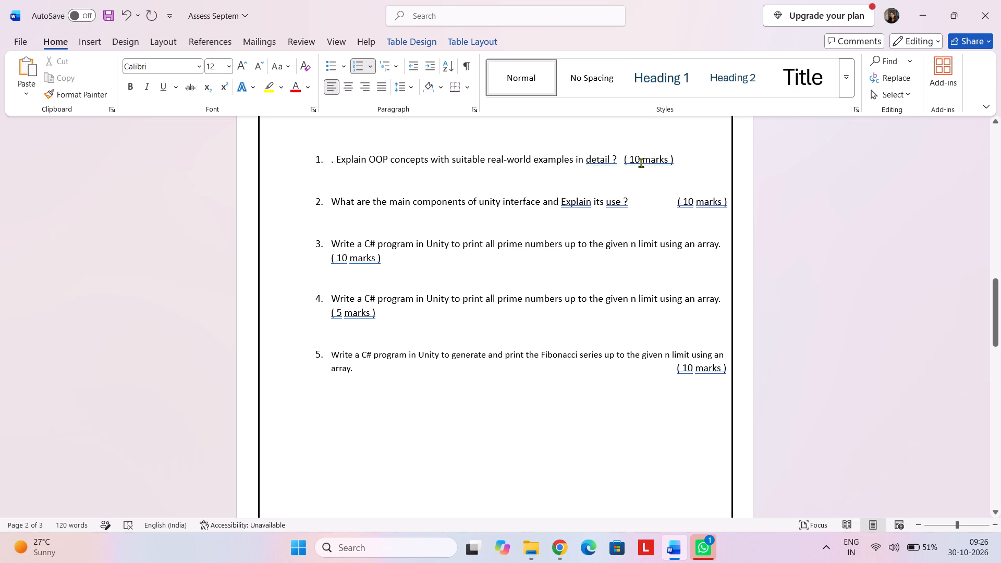
{"action": "key", "text": "space"}
{"action": "key", "text": "space"}
{"action": "key", "text": "space"}
{"action": "key", "text": "space"}
{"action": "key", "text": "space"}
{"action": "key", "text": "space"}
{"action": "key", "text": "space"}
{"action": "key", "text": "space"}
{"action": "key", "text": "space"}
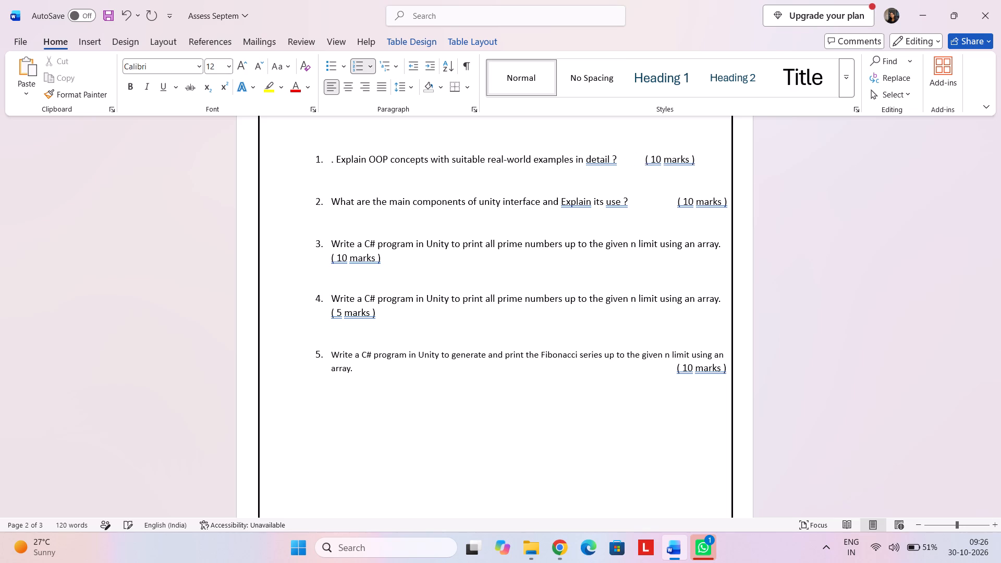
{"action": "key", "text": "space"}
{"action": "key", "text": "space"}
{"action": "key", "text": "space"}
{"action": "key", "text": "space"}
{"action": "key", "text": "space"}
{"action": "key", "text": "space"}
{"action": "key", "text": "space"}
{"action": "key", "text": "space"}
{"action": "key", "text": "space"}
{"action": "key", "text": "space"}
{"action": "key", "text": "space"}
{"action": "key", "text": "space"}
{"action": "key", "text": "space"}
{"action": "key", "text": "space"}
{"action": "key", "text": "space"}
{"action": "key", "text": "BackSpace"}
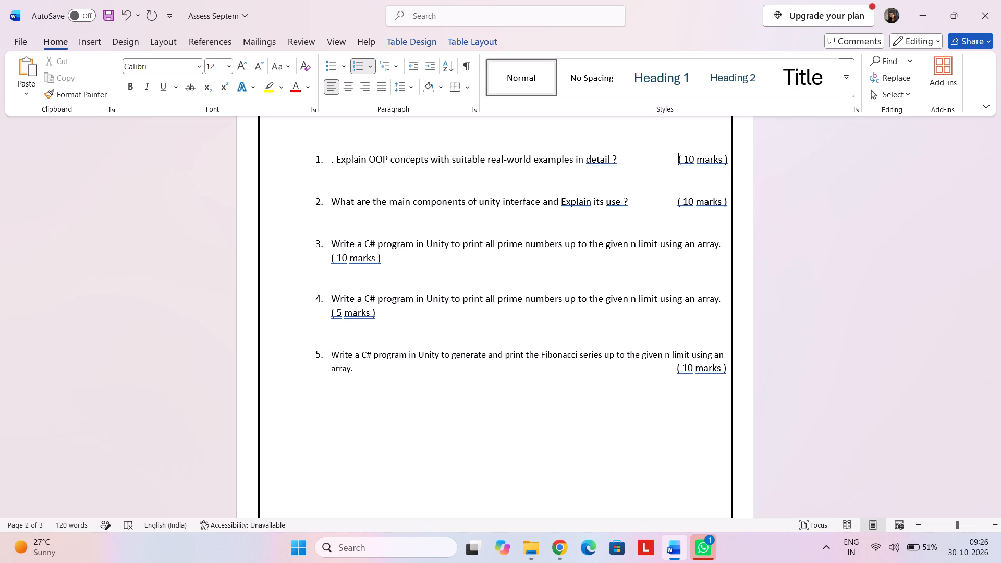
Right-align question 3 so its "( 10 marks )" label sits at the right edge.
{"action": "left_click", "coordinate": [333, 260]}
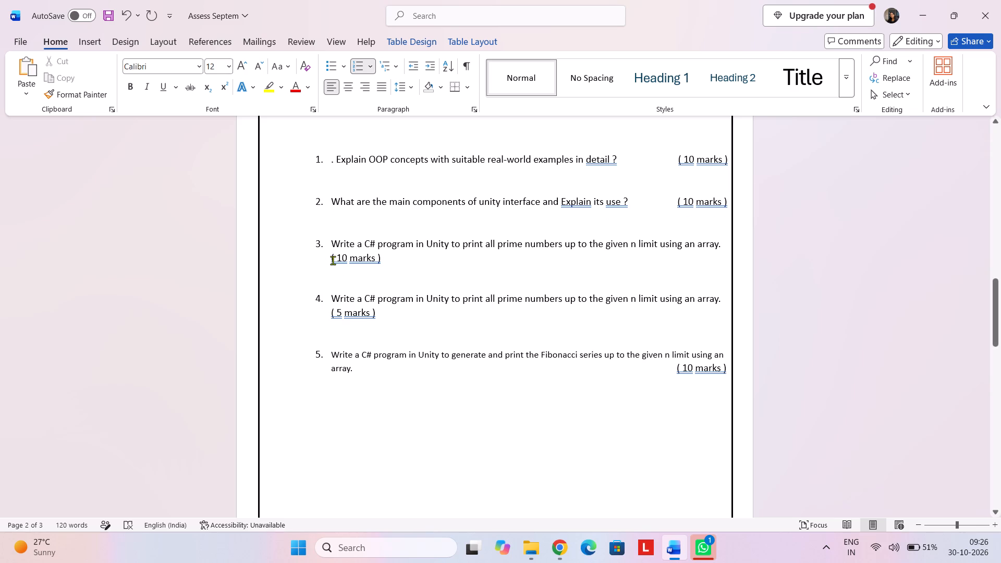
{"action": "key", "text": "Left"}
{"action": "key", "text": "BackSpace"}
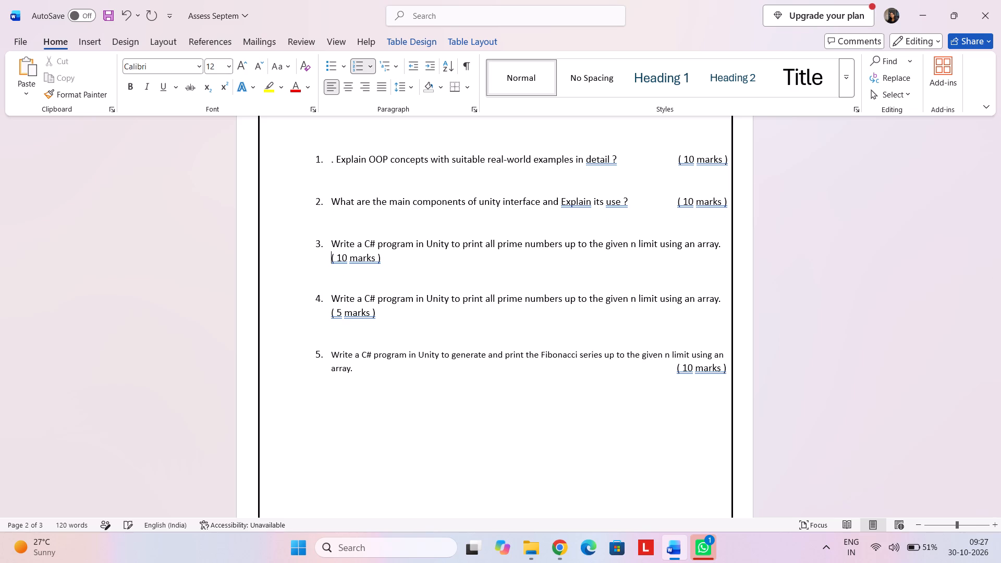
{"action": "key", "text": "space"}
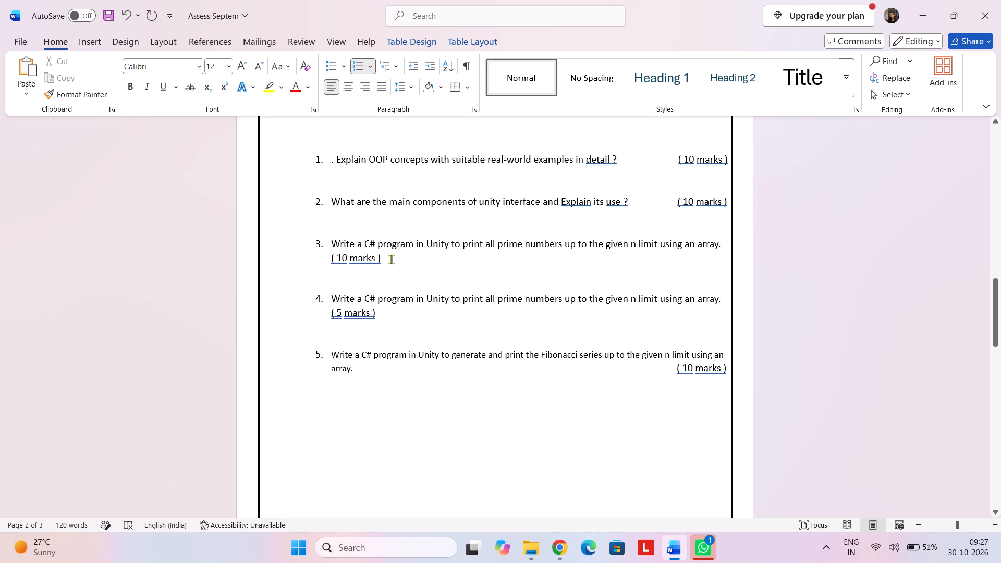
{"action": "left_click_drag", "start_coordinate": [392, 259], "coordinate": [323, 263]}
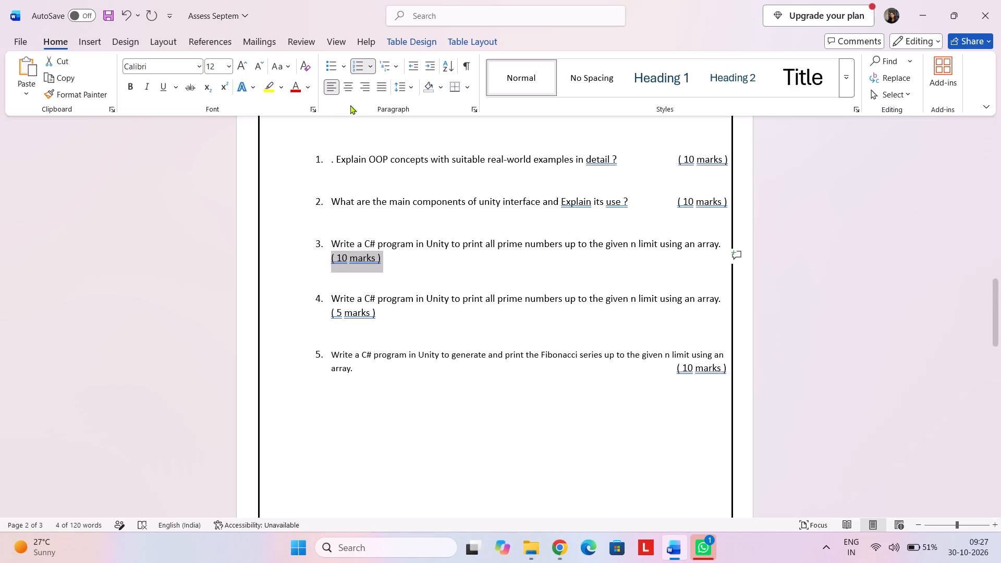
{"action": "left_click", "coordinate": [360, 88]}
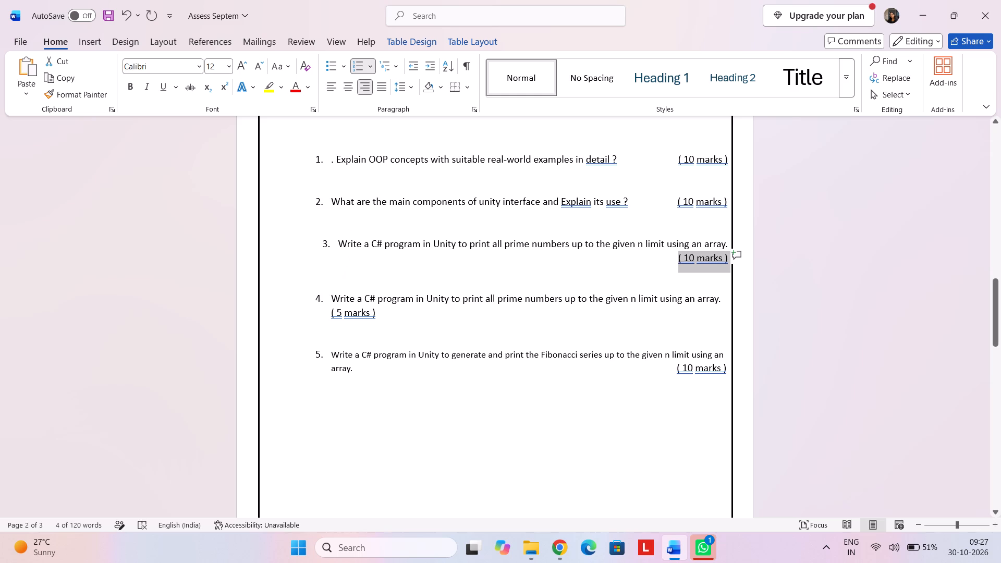
Right-align question 4 so its marks label sits at the right edge.
{"action": "left_click", "coordinate": [329, 317]}
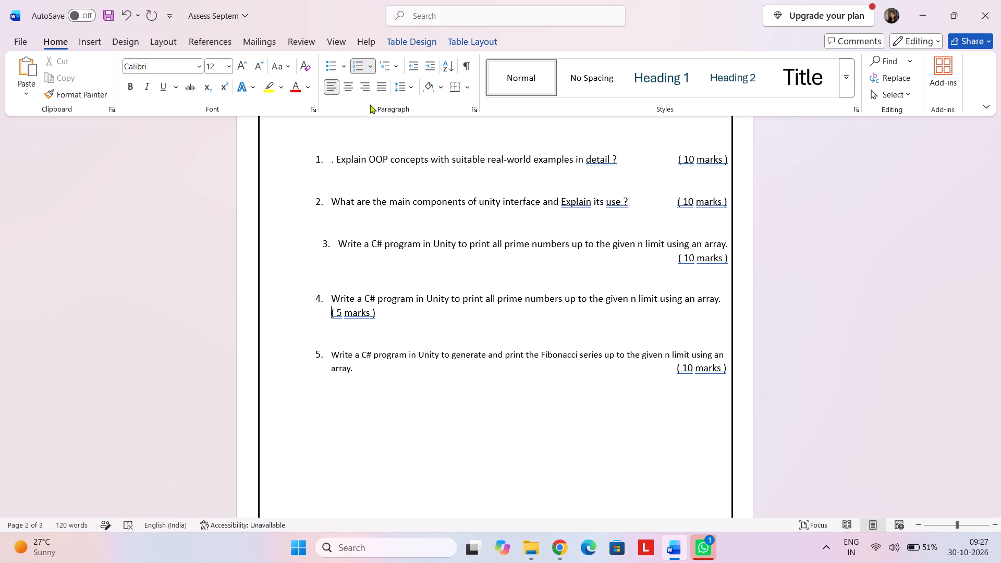
{"action": "left_click", "coordinate": [363, 84]}
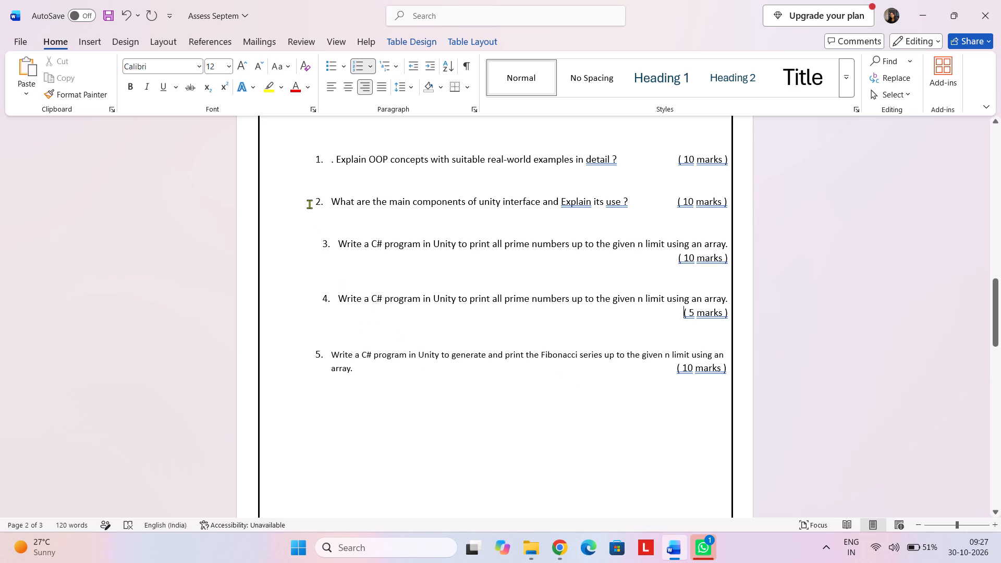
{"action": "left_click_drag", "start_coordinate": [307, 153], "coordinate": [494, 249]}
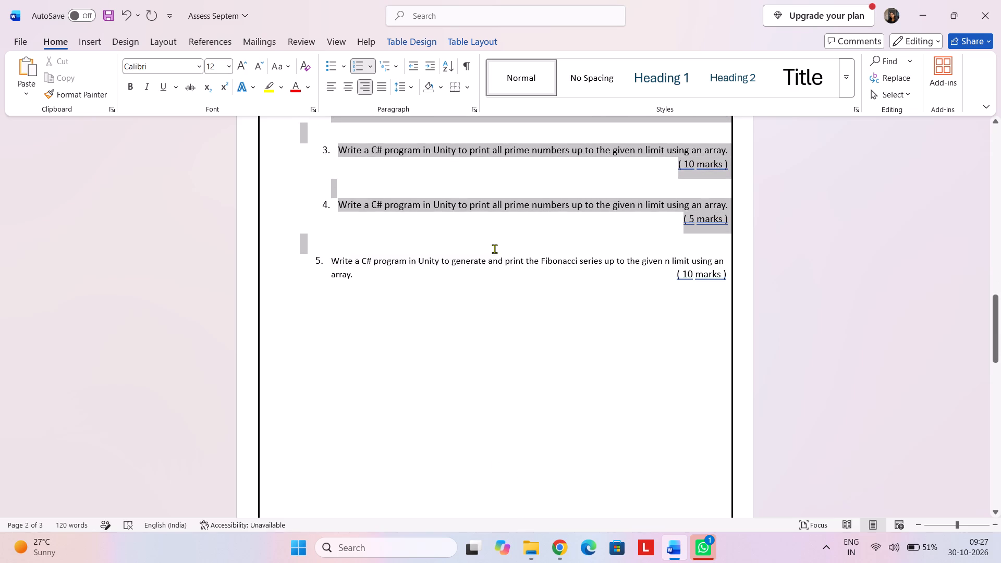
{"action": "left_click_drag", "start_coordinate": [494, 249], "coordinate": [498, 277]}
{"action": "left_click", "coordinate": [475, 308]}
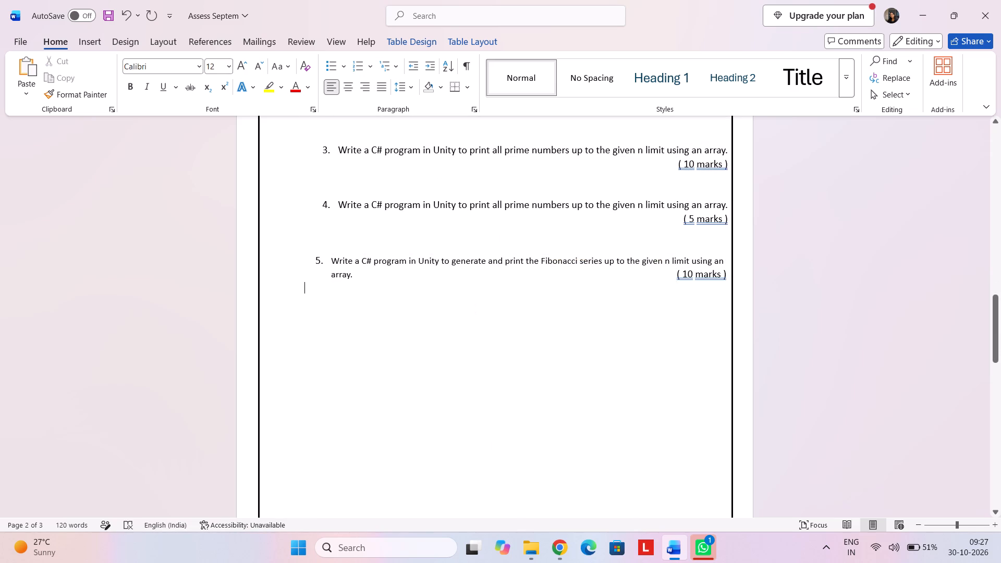
Centre-align question 5, the Fibonacci series question.
{"action": "left_click_drag", "start_coordinate": [371, 278], "coordinate": [308, 259]}
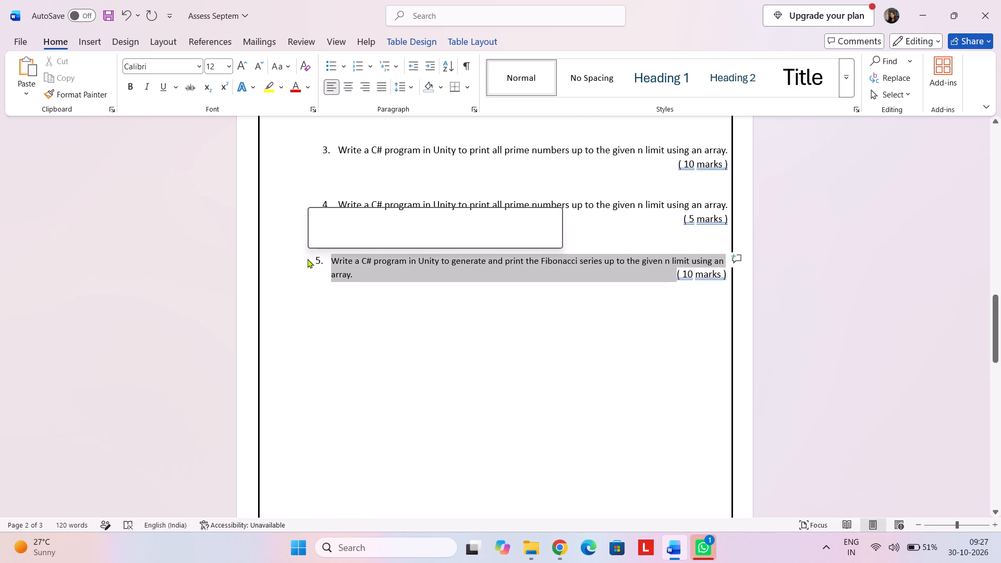
{"action": "left_click", "coordinate": [350, 92]}
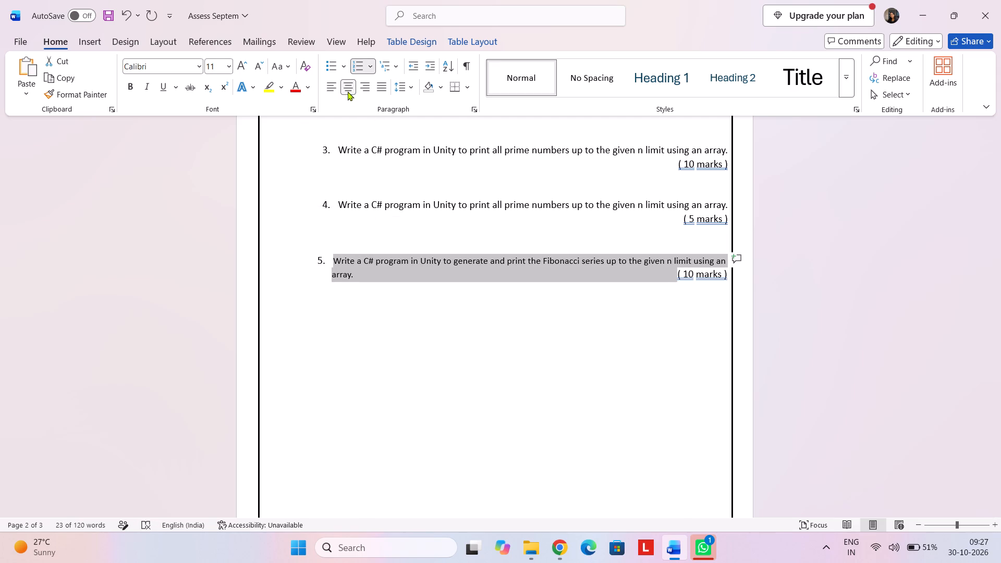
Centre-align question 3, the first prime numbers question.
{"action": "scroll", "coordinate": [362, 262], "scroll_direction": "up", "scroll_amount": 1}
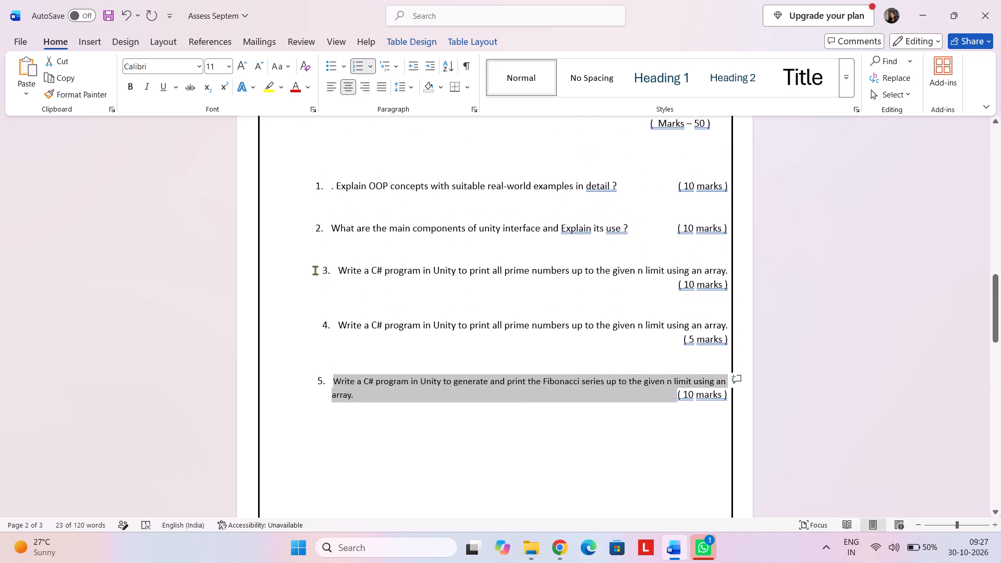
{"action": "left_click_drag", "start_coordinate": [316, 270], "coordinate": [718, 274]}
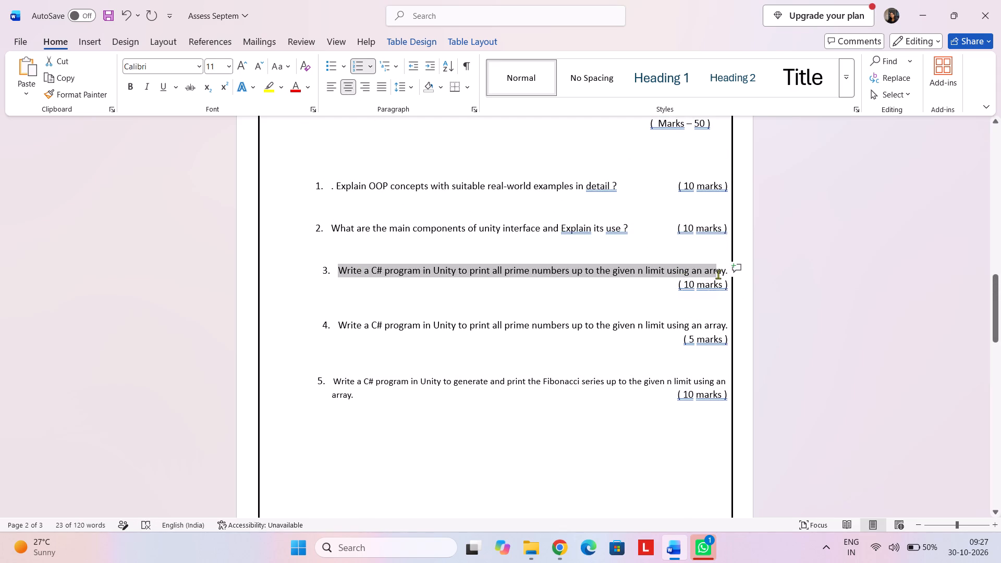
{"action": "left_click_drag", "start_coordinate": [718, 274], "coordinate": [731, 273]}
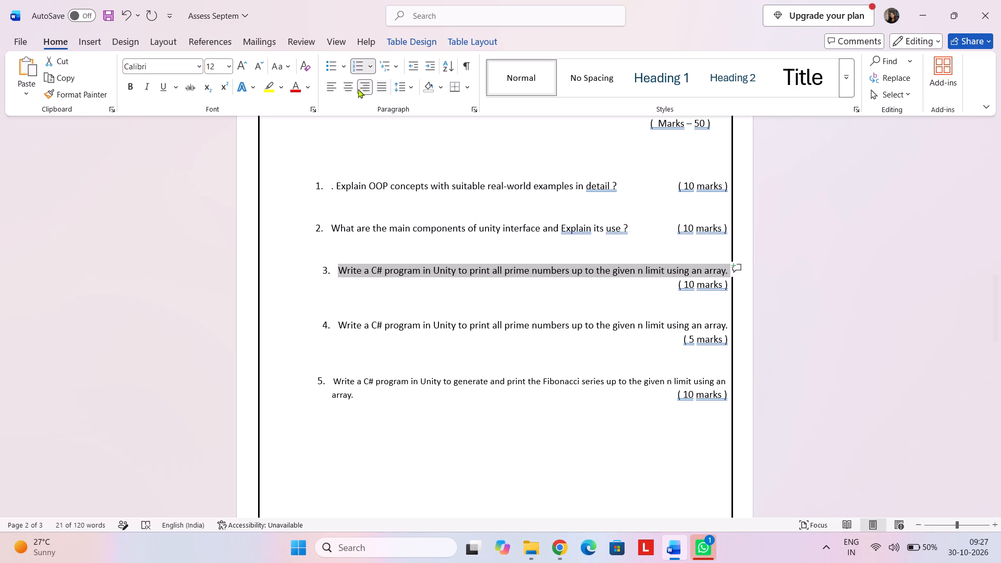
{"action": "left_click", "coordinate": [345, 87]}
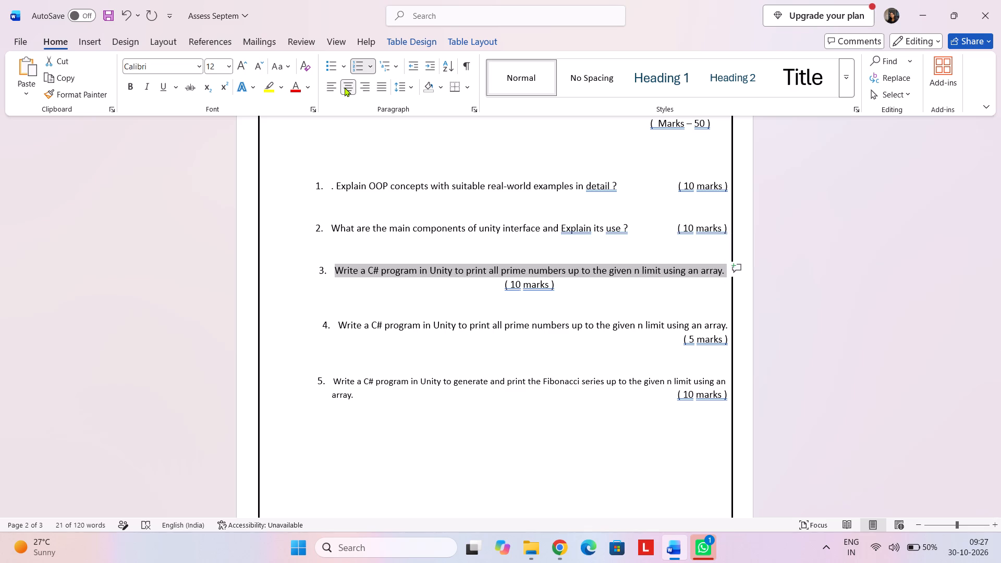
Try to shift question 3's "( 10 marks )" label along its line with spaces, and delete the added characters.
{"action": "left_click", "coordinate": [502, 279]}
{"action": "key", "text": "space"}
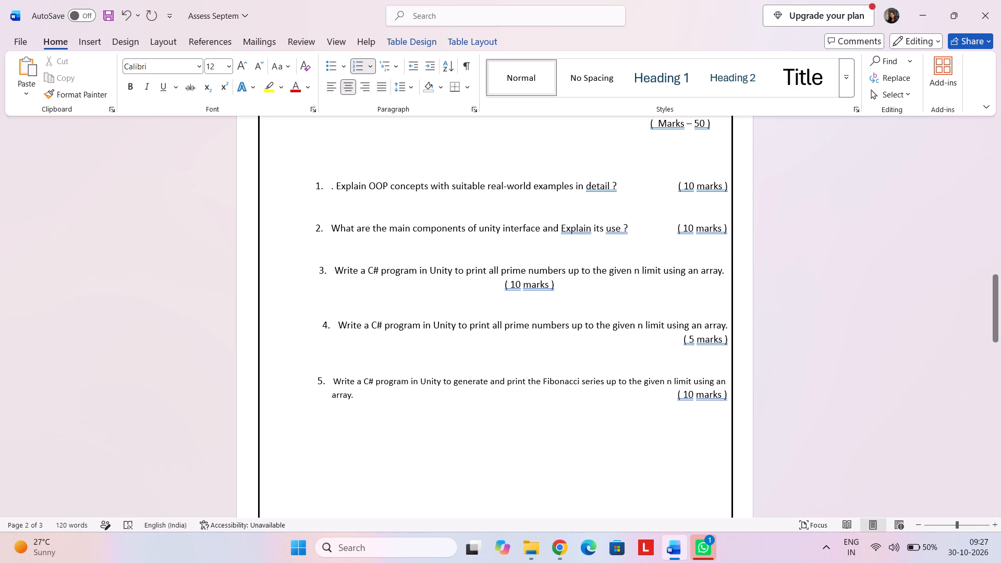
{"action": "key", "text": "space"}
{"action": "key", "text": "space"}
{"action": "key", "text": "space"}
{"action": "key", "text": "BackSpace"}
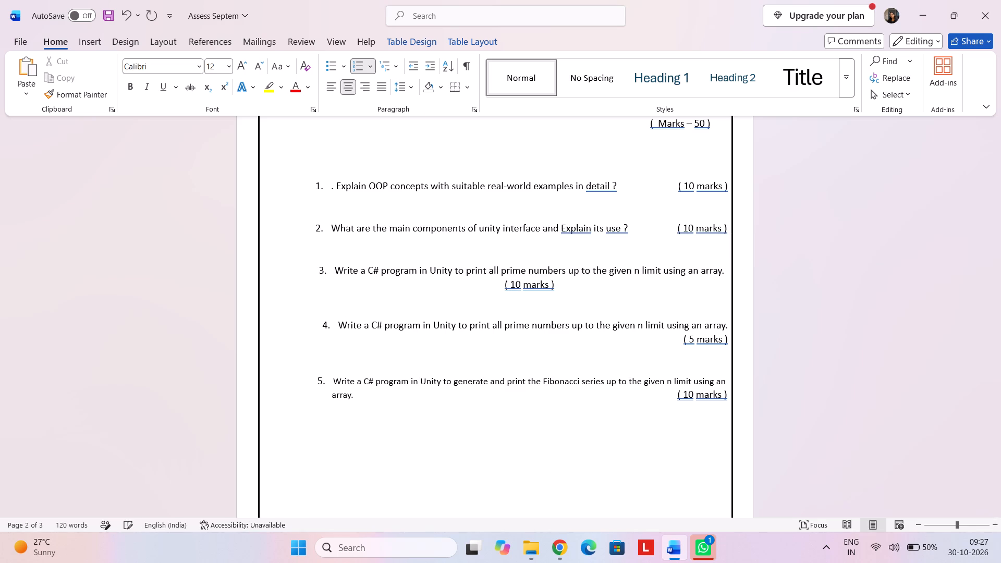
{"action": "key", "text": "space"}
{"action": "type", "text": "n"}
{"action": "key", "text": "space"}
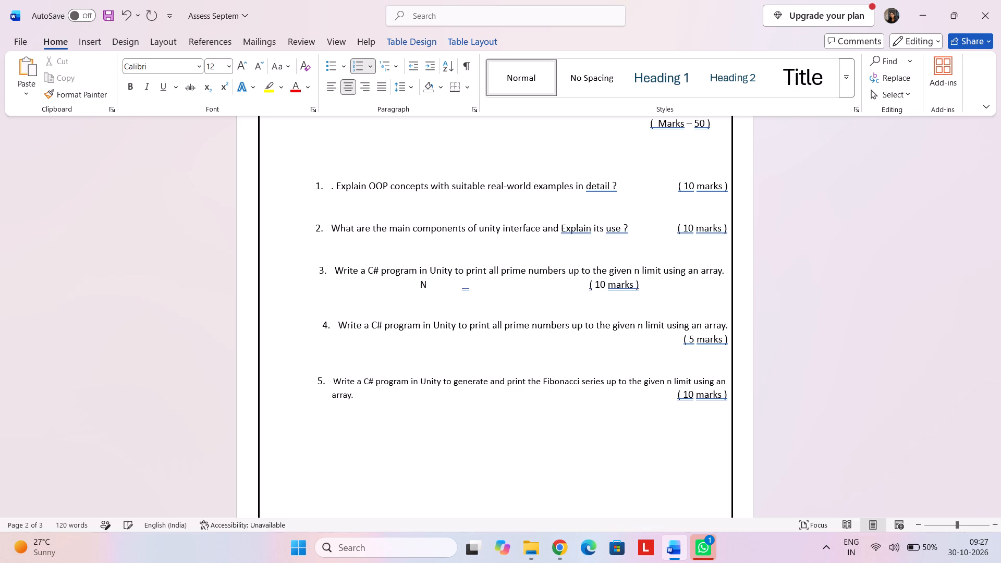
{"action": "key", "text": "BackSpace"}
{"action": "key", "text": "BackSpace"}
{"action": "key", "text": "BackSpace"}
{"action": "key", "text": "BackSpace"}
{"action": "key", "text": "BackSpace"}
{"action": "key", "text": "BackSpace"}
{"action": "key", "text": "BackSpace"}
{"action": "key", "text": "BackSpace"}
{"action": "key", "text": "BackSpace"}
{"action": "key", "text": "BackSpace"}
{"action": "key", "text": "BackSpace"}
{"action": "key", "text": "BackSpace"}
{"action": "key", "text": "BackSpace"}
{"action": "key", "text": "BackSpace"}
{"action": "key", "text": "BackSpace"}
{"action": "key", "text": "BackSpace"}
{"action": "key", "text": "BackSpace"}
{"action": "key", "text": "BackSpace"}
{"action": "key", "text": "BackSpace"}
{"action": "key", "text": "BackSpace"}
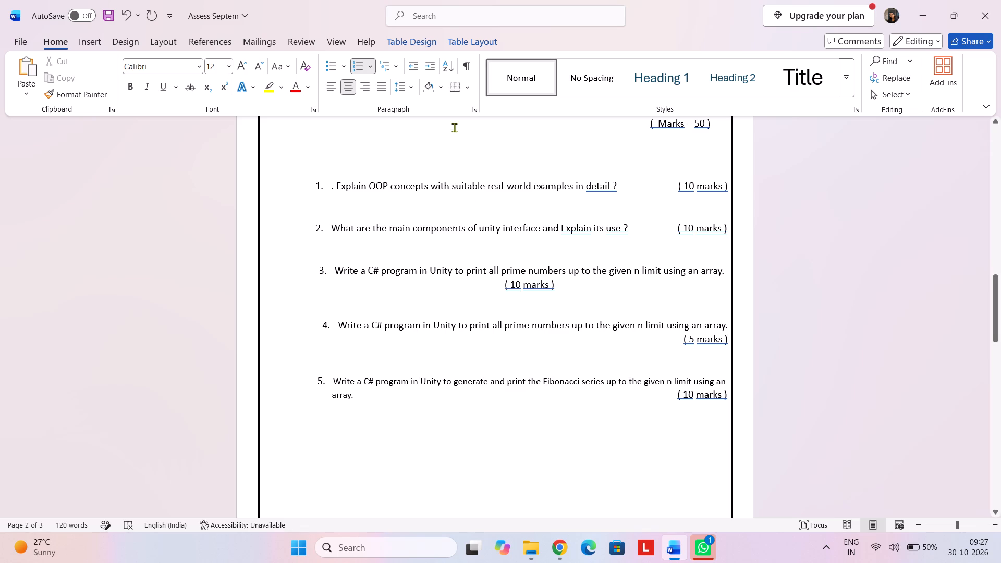
Set question 3 and its marks label back to right alignment.
{"action": "left_click", "coordinate": [367, 89]}
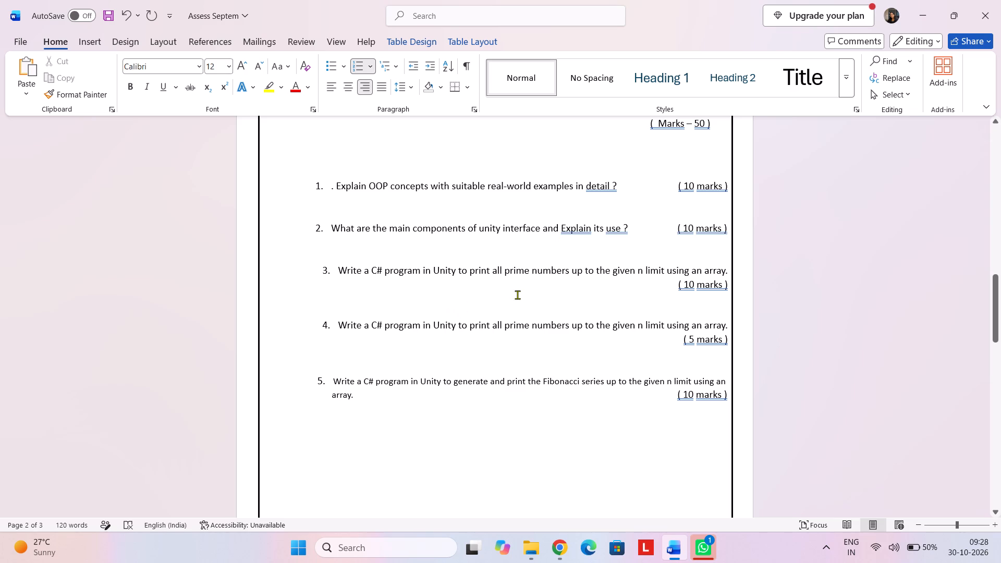
Change the marks in question 4's label to 10.
{"action": "left_click", "coordinate": [694, 342]}
{"action": "key", "text": "BackSpace"}
{"action": "type", "text": "10"}
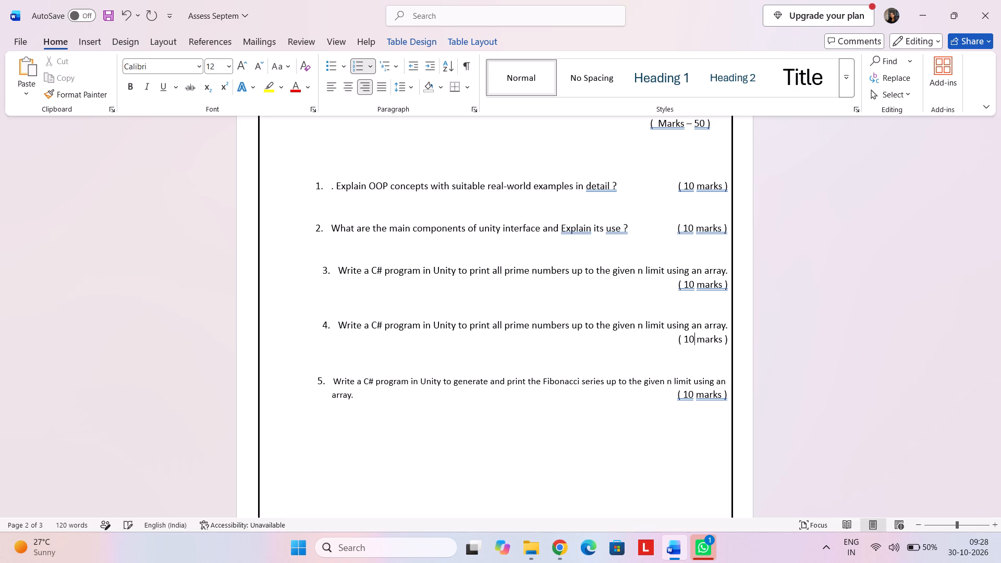
Place the cursor before the full stop at the end of question 3's text.
{"action": "left_click", "coordinate": [727, 272]}
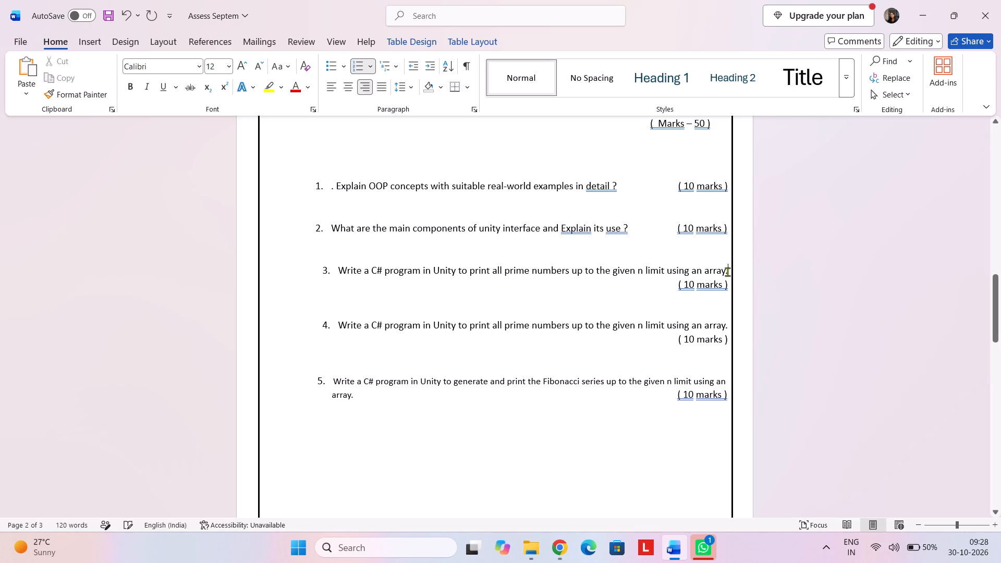
{"action": "left_click", "coordinate": [726, 272]}
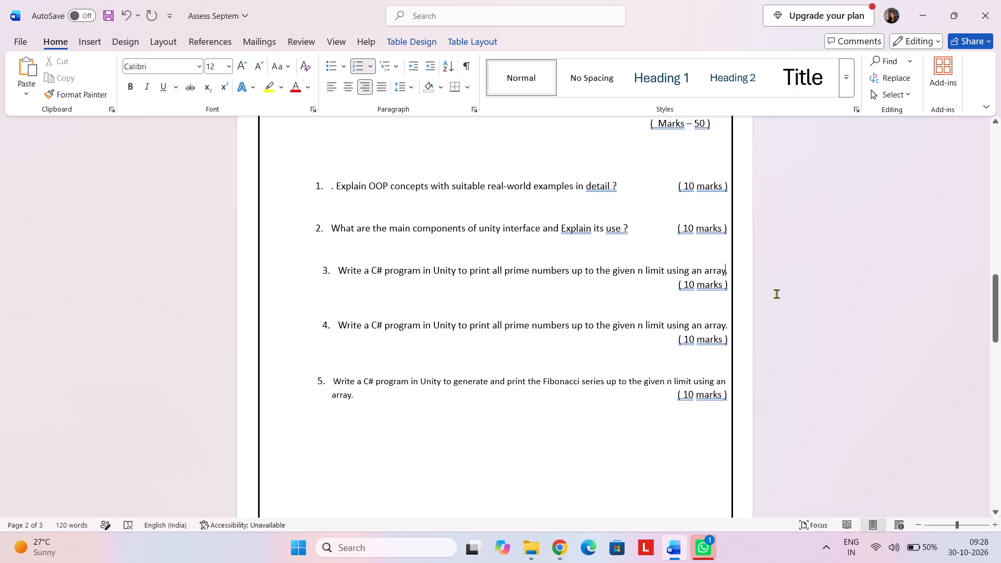
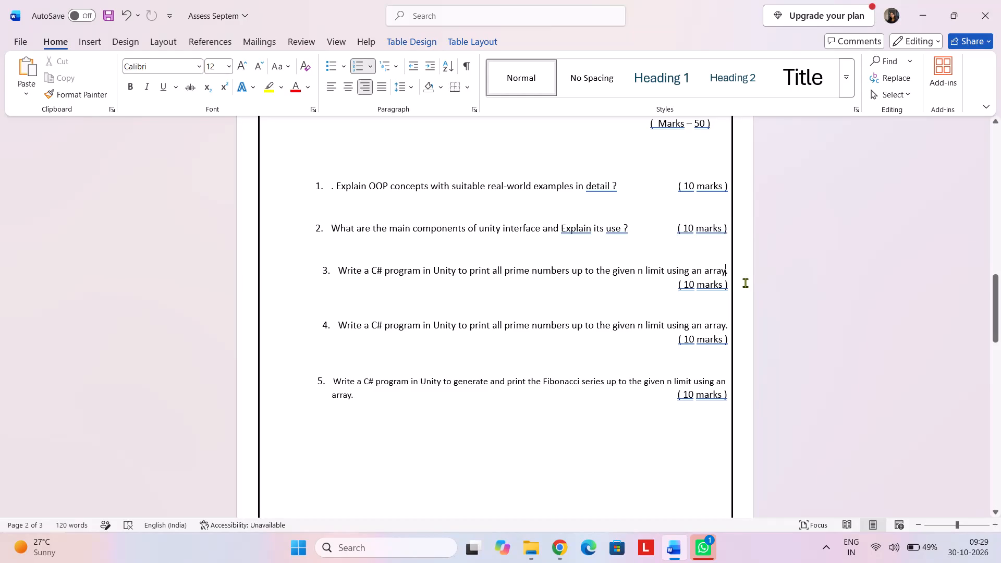
Delete question 3's wording, keeping its list number, full stop and "( 10 marks )" label.
{"action": "key", "text": "BackSpace"}
{"action": "key", "text": "BackSpace"}
{"action": "key", "text": "BackSpace"}
{"action": "key", "text": "BackSpace"}
{"action": "key", "text": "BackSpace"}
{"action": "key", "text": "BackSpace"}
{"action": "key", "text": "BackSpace"}
{"action": "key", "text": "BackSpace"}
{"action": "key", "text": "BackSpace"}
{"action": "key", "text": "BackSpace"}
{"action": "key", "text": "BackSpace"}
{"action": "key", "text": "BackSpace"}
{"action": "key", "text": "BackSpace"}
{"action": "key", "text": "BackSpace"}
{"action": "key", "text": "BackSpace"}
{"action": "key", "text": "BackSpace"}
{"action": "key", "text": "BackSpace"}
{"action": "key", "text": "BackSpace"}
{"action": "key", "text": "BackSpace"}
{"action": "key", "text": "BackSpace"}
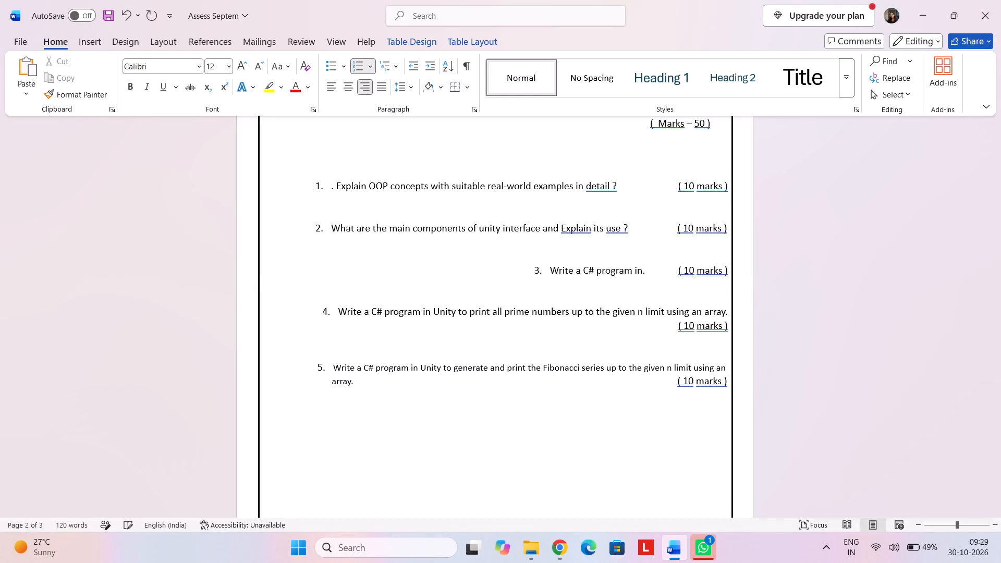
{"action": "key", "text": "BackSpace"}
{"action": "key", "text": "BackSpace"}
{"action": "key", "text": "BackSpace"}
{"action": "key", "text": "BackSpace"}
{"action": "key", "text": "BackSpace"}
{"action": "key", "text": "BackSpace"}
{"action": "key", "text": "BackSpace"}
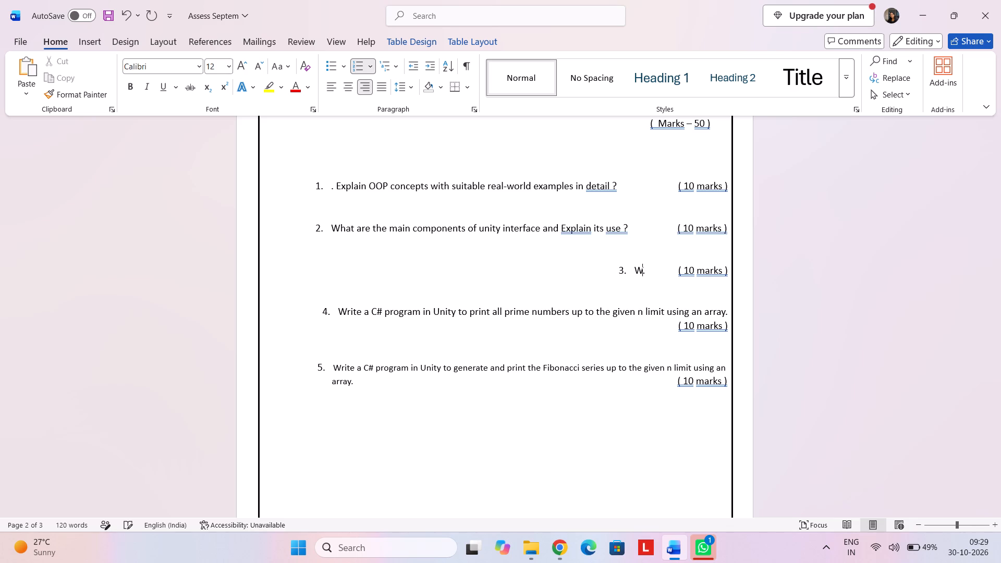
{"action": "key", "text": "BackSpace"}
{"action": "key", "text": "BackSpace"}
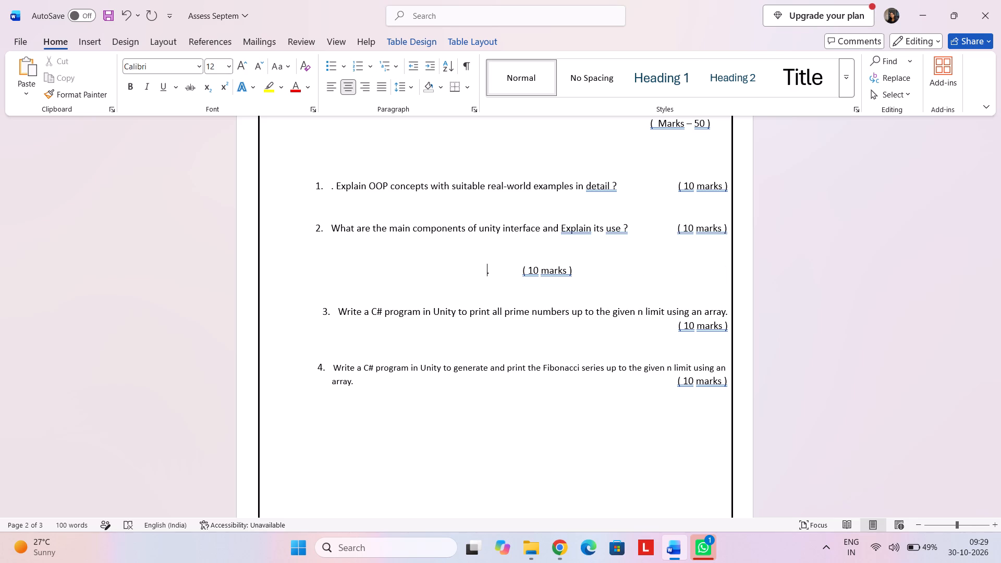
{"action": "key", "text": "ctrl+z"}
Enter "Explain Secondary DataTypes and Teritiary Datatypes" as question 3's wording, before the full stop.
{"action": "type", "text": "Ex"}
{"action": "type", "text": "plain"}
{"action": "key", "text": "space"}
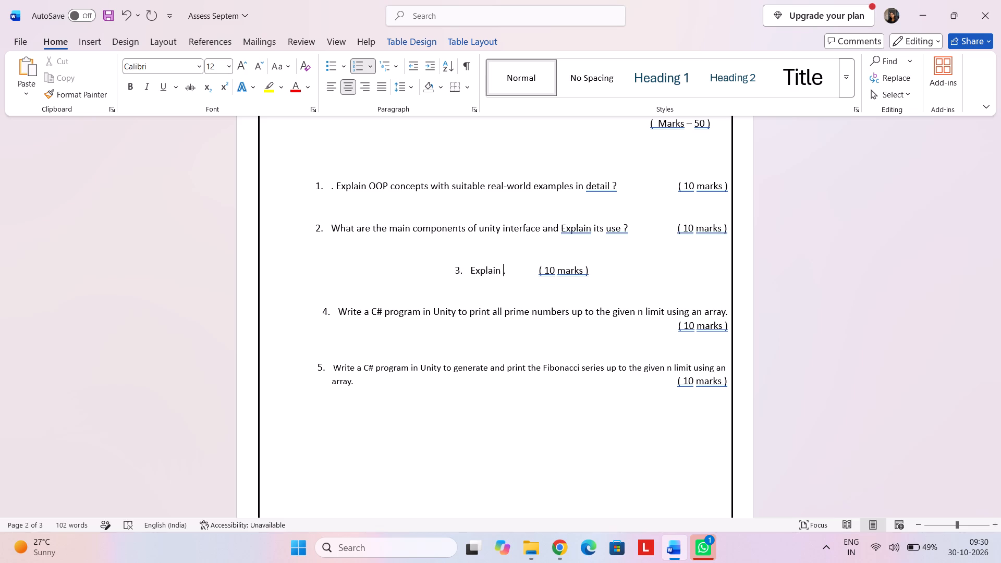
{"action": "key", "text": "o"}
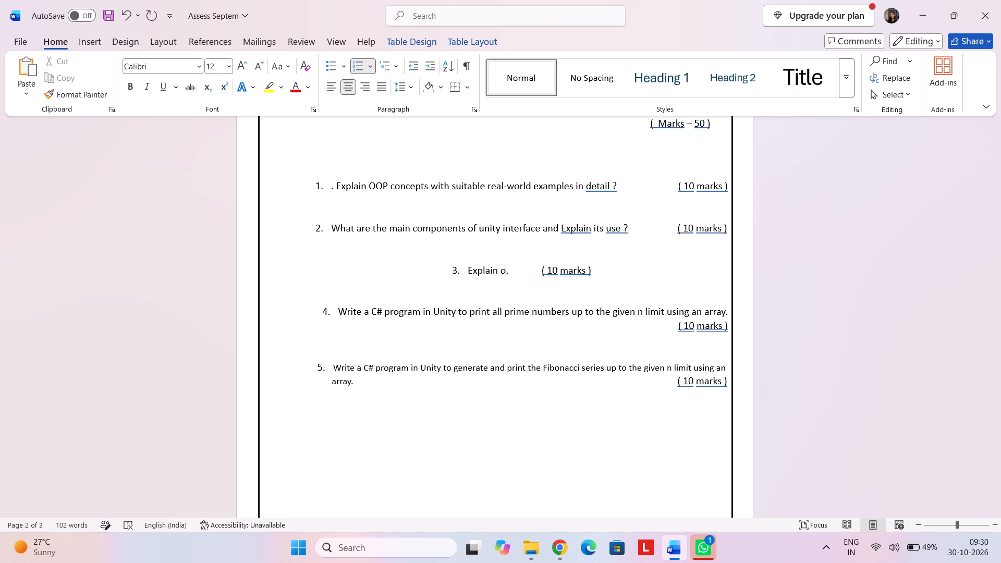
{"action": "key", "text": "BackSpace"}
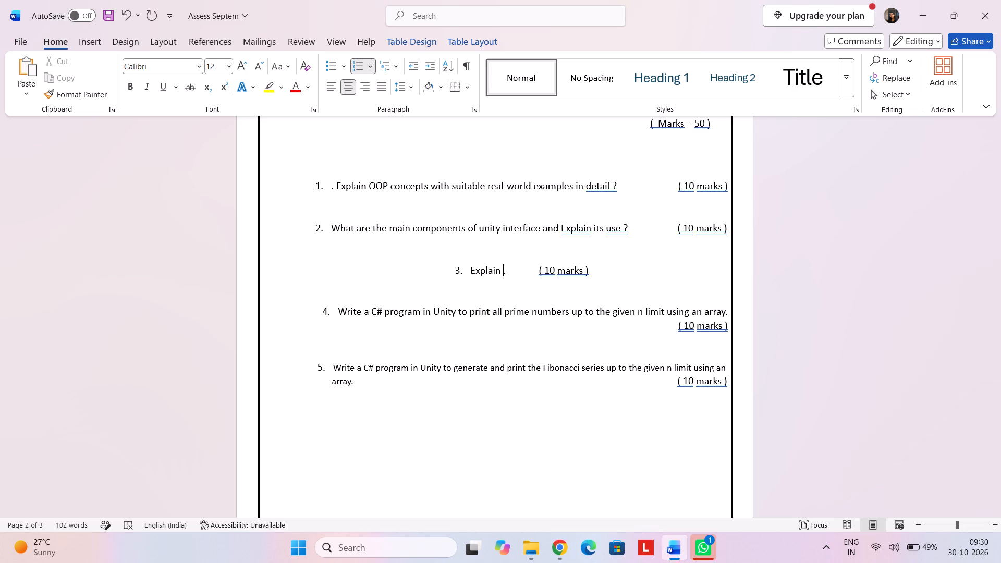
{"action": "type", "text": "Secondary"}
{"action": "key", "text": "space"}
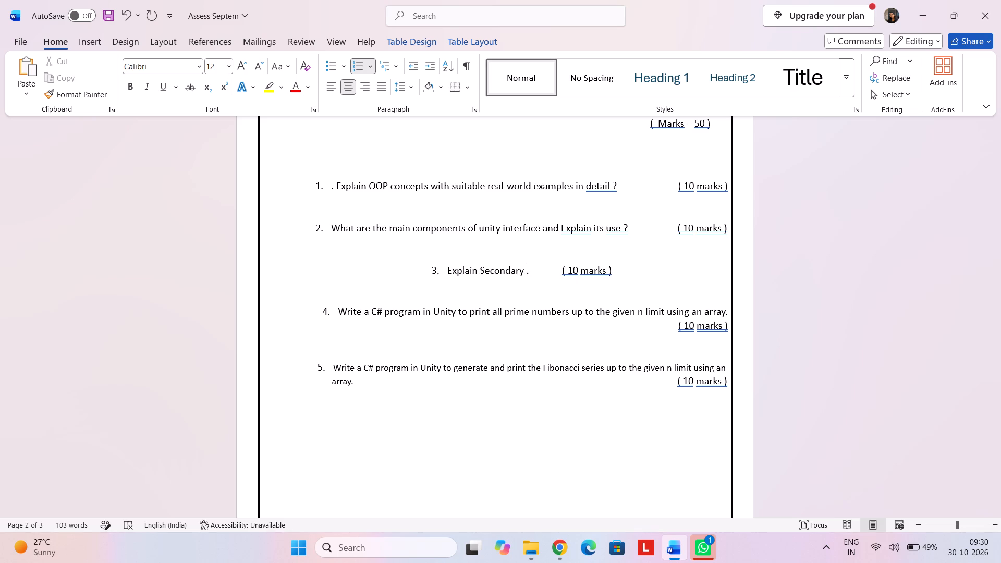
{"action": "type", "text": "data"}
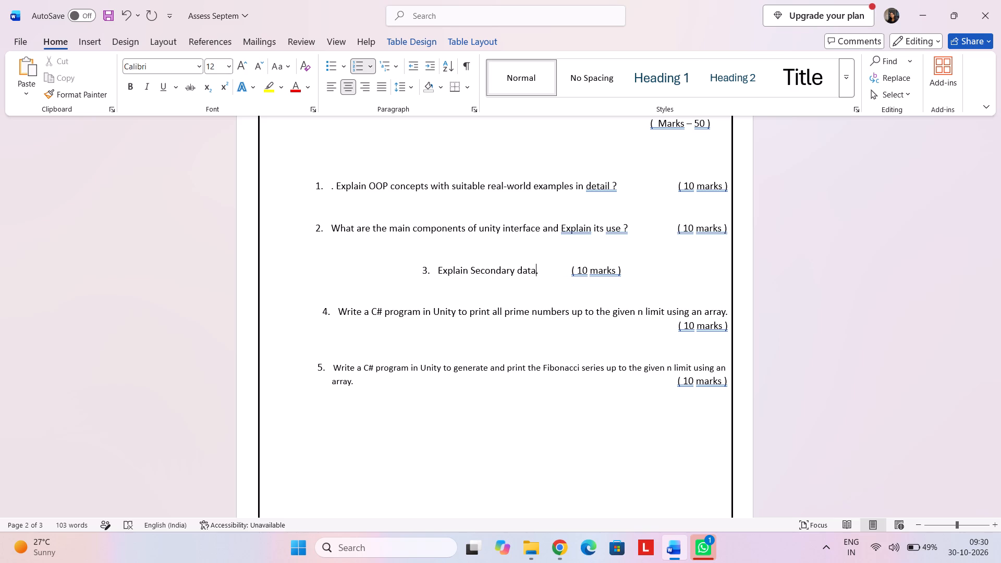
{"action": "key", "text": "BackSpace"}
{"action": "key", "text": "BackSpace"}
{"action": "key", "text": "BackSpace"}
{"action": "key", "text": "BackSpace"}
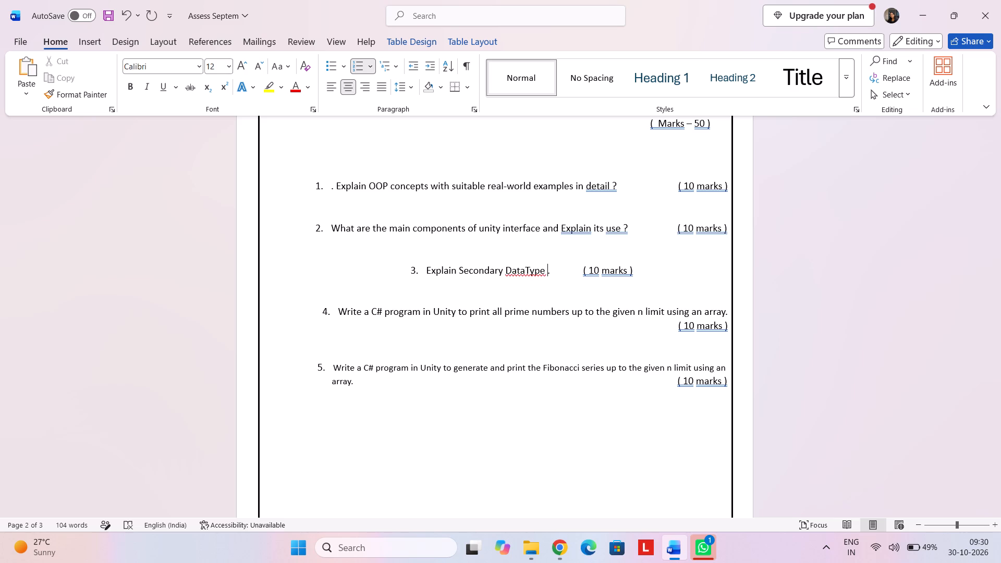
{"action": "key", "text": "BackSpace"}
{"action": "key", "text": "s"}
{"action": "key", "text": "space"}
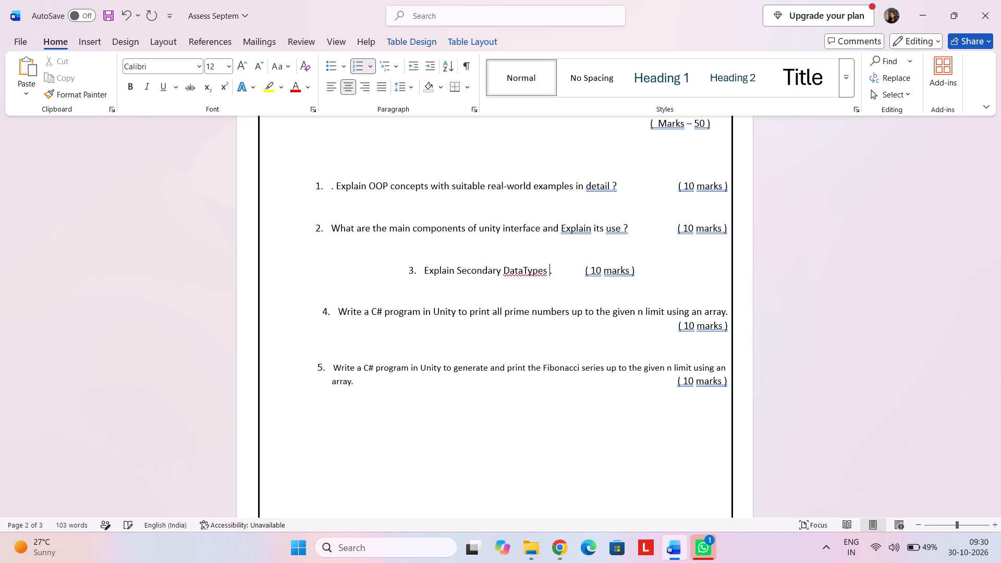
{"action": "type", "text": "and"}
{"action": "key", "text": "space"}
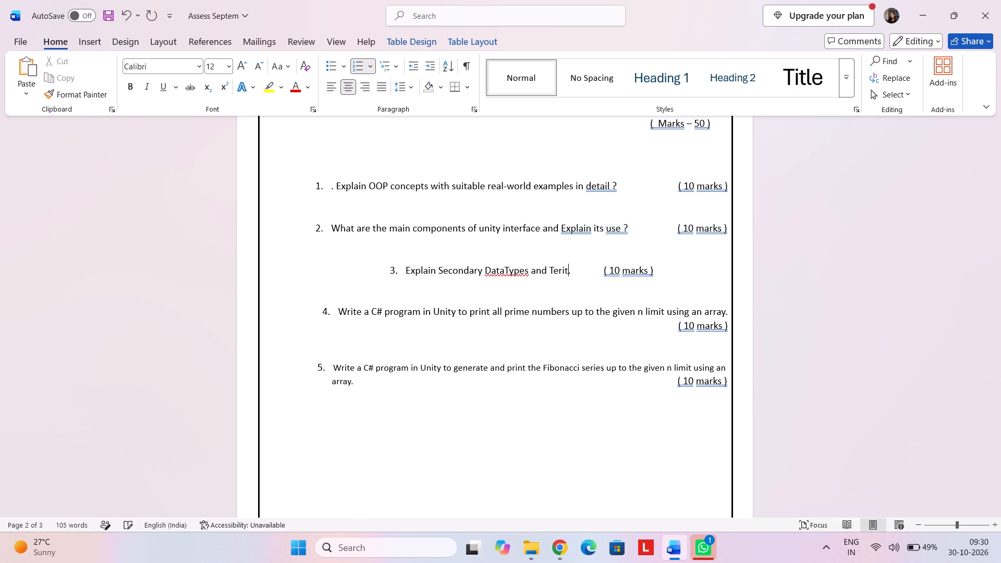
{"action": "type", "text": "ataty["}
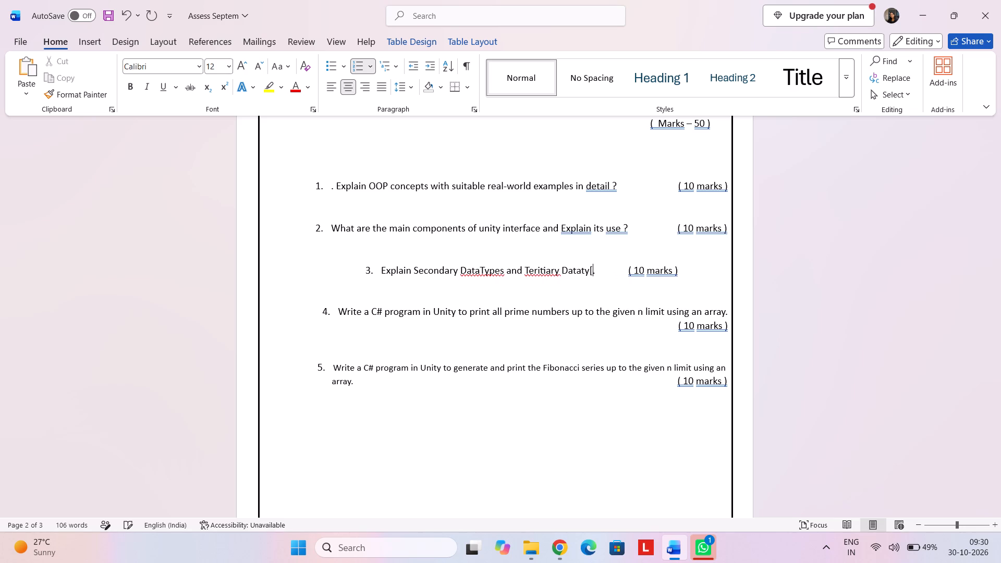
{"action": "key", "text": "BackSpace"}
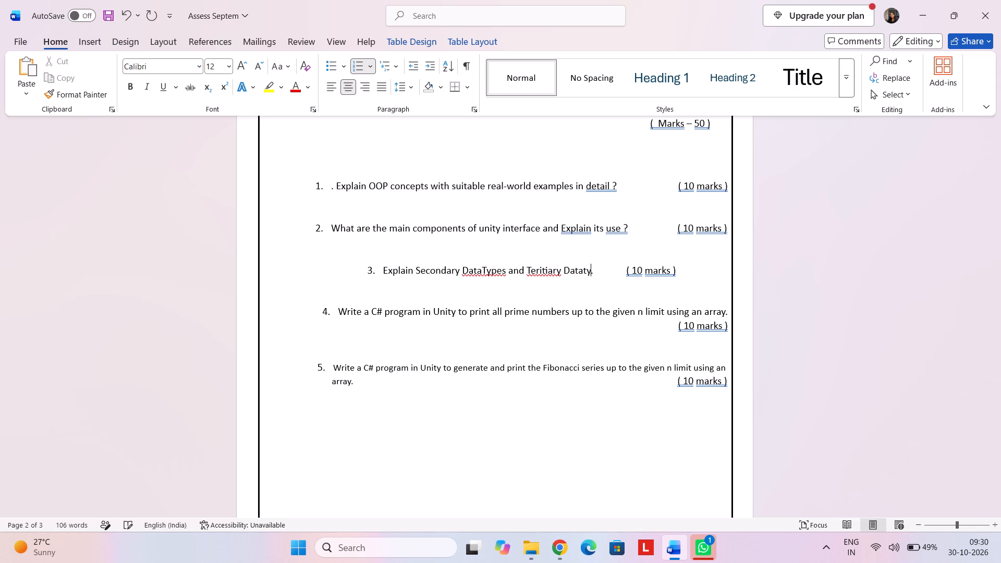
{"action": "key", "text": "p"}
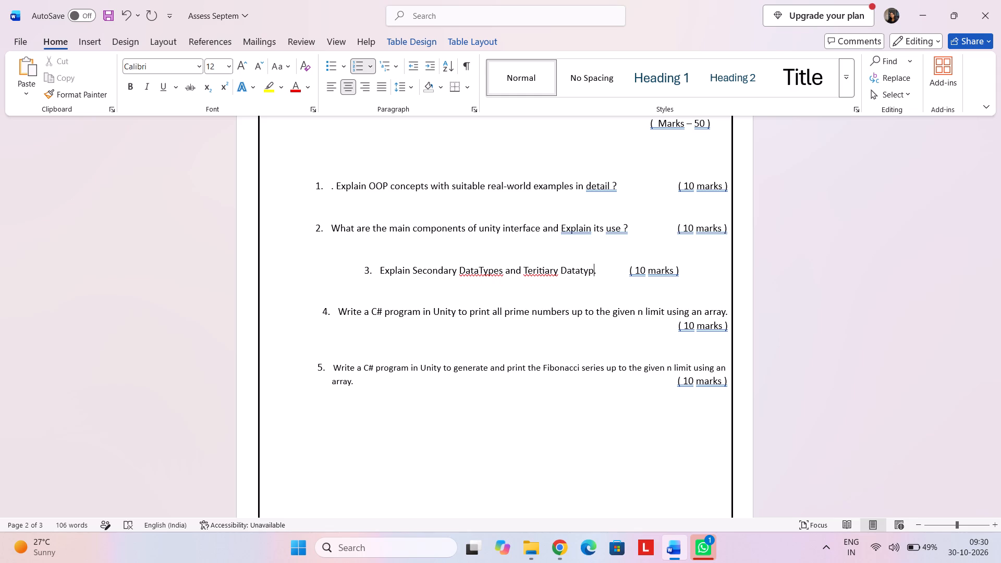
{"action": "type", "text": "es"}
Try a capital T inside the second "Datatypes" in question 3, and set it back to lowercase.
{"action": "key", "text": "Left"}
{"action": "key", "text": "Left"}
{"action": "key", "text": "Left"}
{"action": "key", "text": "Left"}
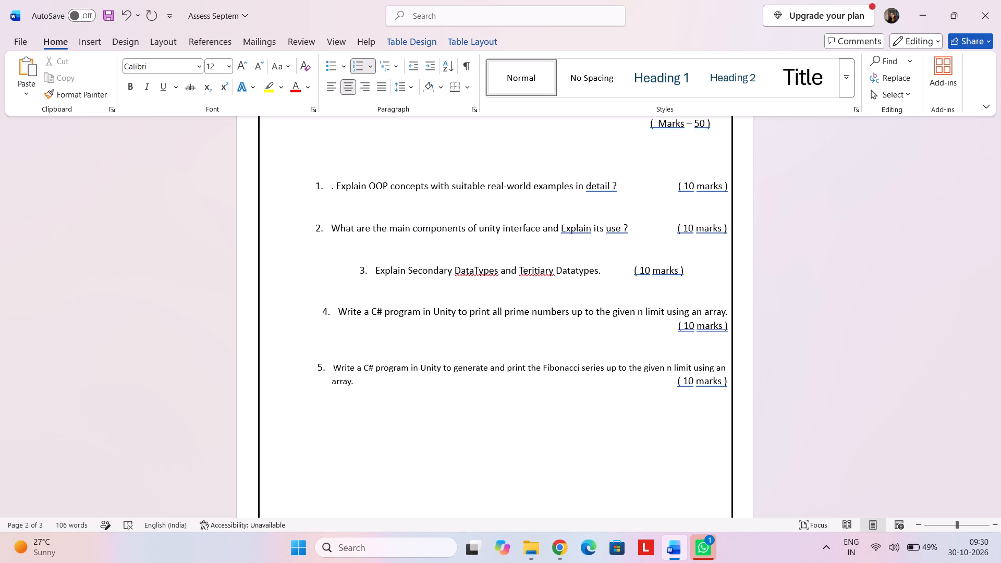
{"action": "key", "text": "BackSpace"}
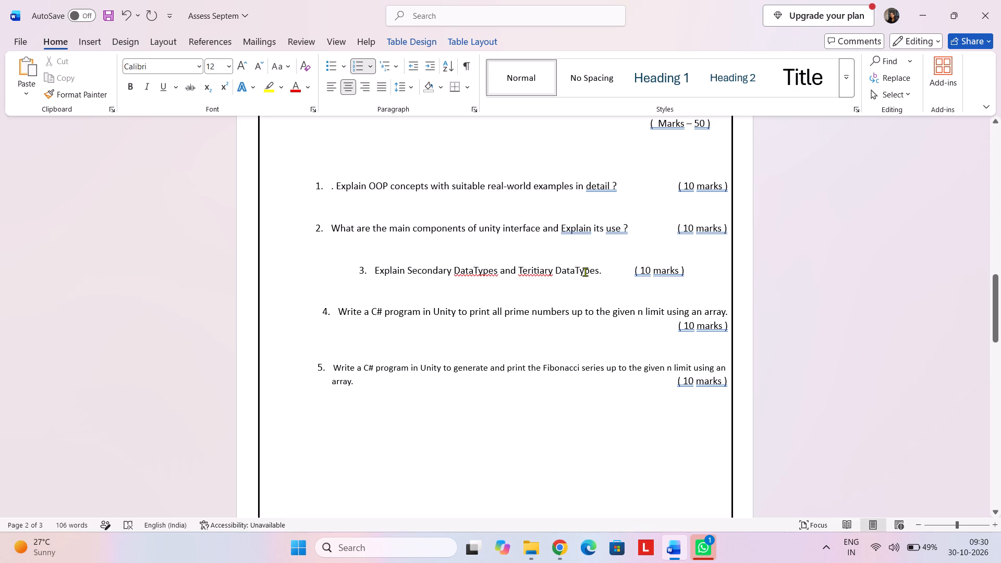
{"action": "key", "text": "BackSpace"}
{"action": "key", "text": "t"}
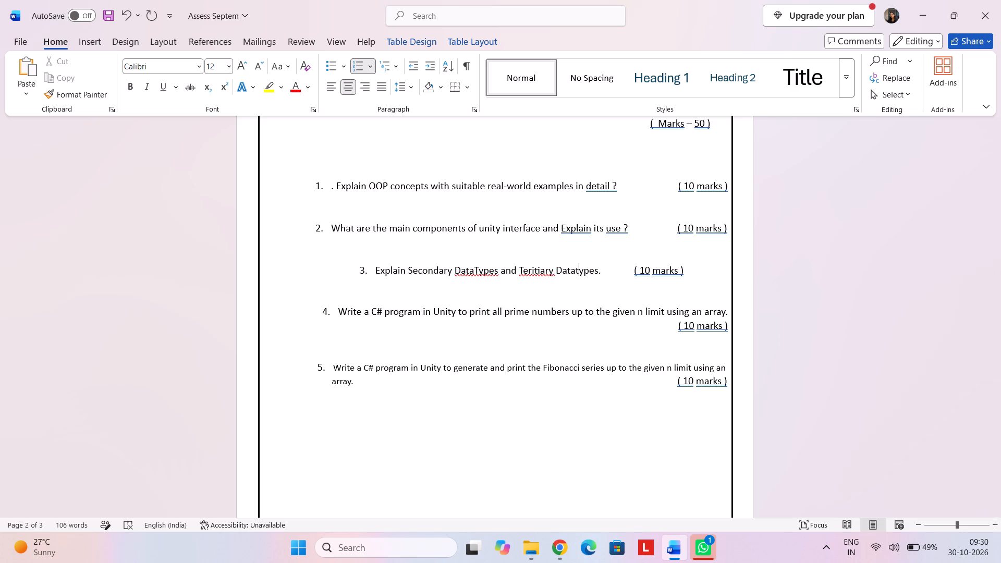
Change the first "DataTypes" in question 3 to "Datatypes".
{"action": "left_click", "coordinate": [477, 272]}
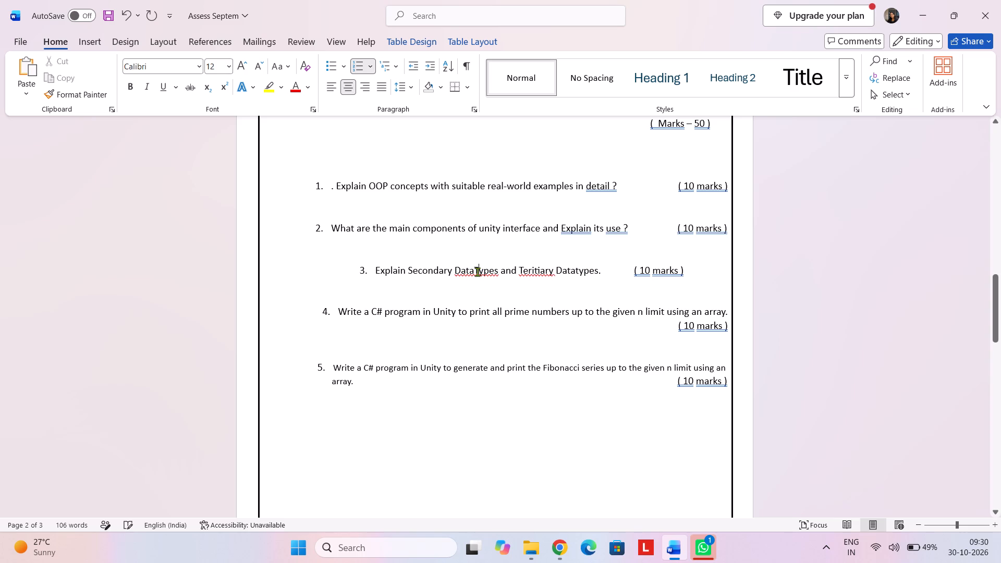
{"action": "key", "text": "BackSpace"}
{"action": "key", "text": "t"}
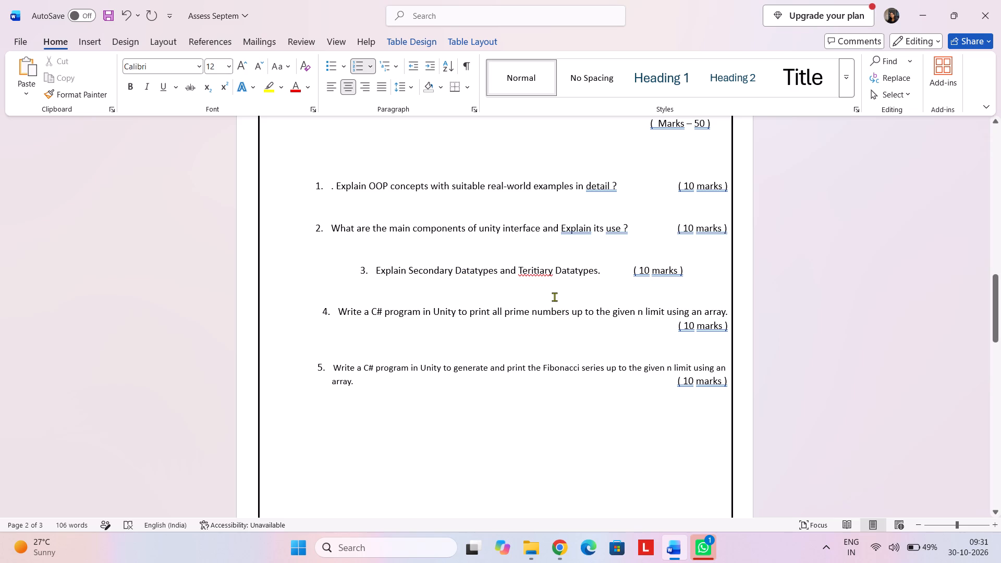
Correct the misspelled word before the second "Datatypes" in question 3 to "Tertiary".
{"action": "left_click", "coordinate": [534, 272]}
{"action": "right_click", "coordinate": [534, 272]}
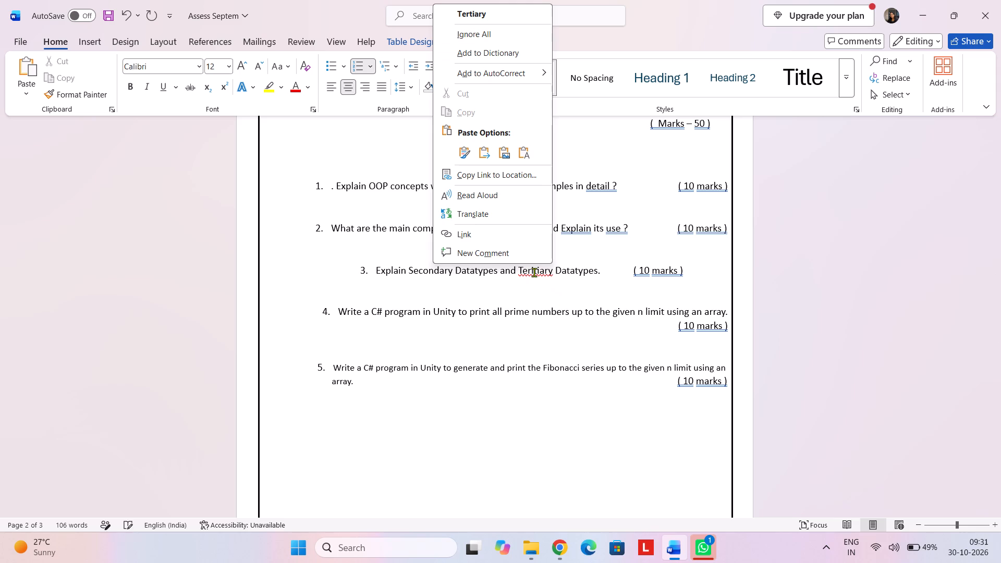
{"action": "left_click", "coordinate": [493, 18]}
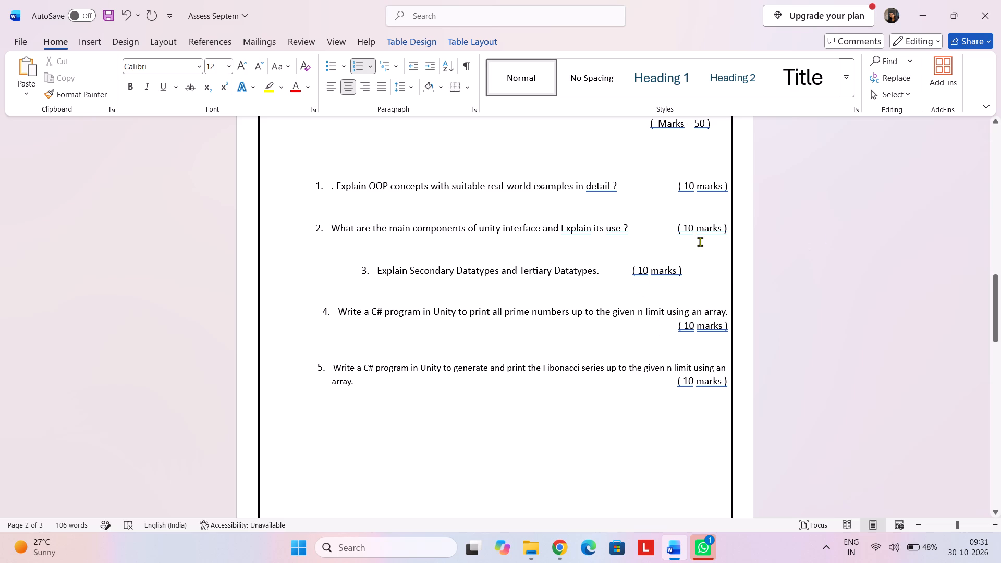
Left-align question 3 together with its marks label.
{"action": "left_click_drag", "start_coordinate": [691, 271], "coordinate": [346, 271]}
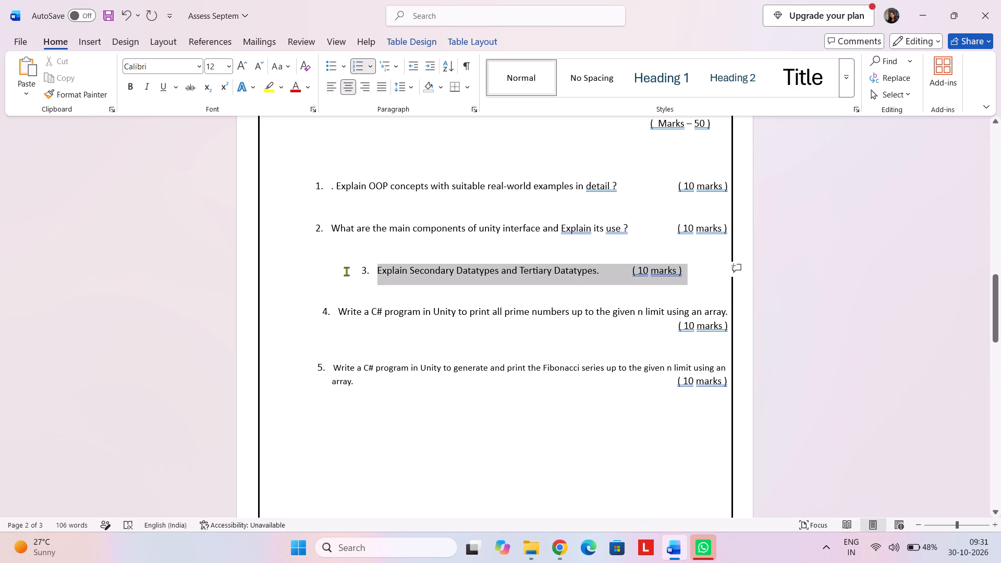
{"action": "left_click_drag", "start_coordinate": [346, 271], "coordinate": [356, 270]}
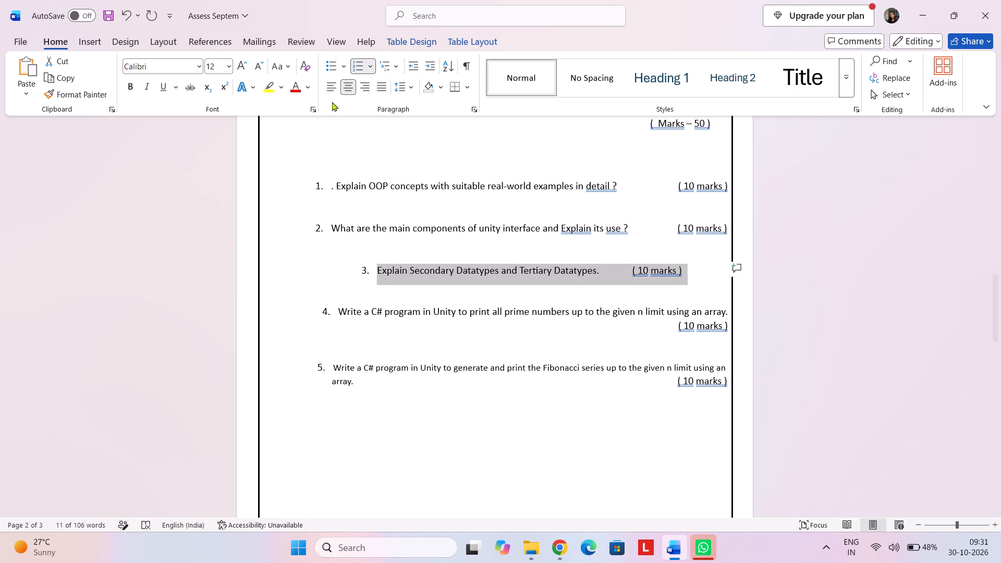
{"action": "left_click", "coordinate": [329, 91]}
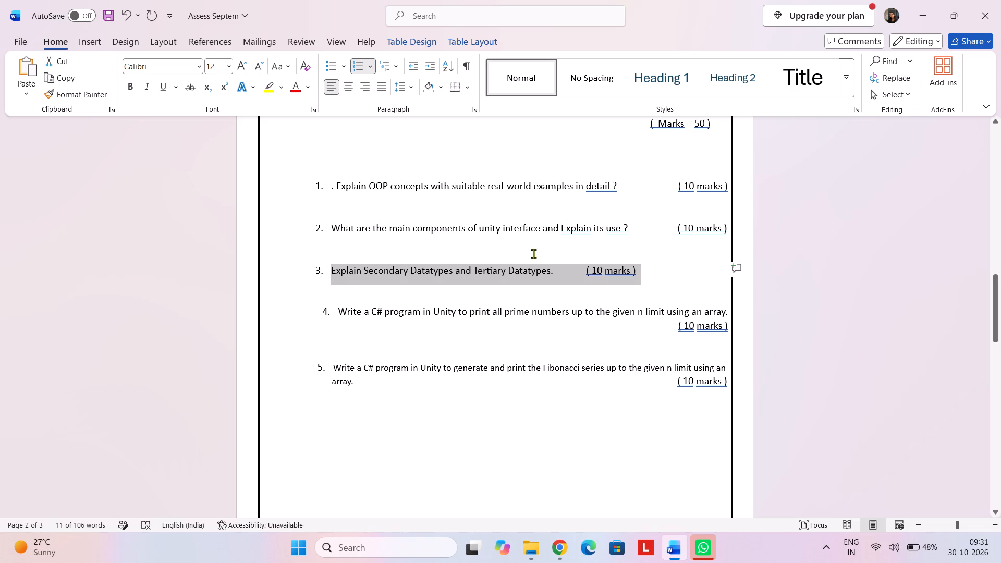
Shift question 3's "( 10 marks )" label with spaces to line up with the labels of questions 1 and 2.
{"action": "left_click", "coordinate": [581, 276]}
{"action": "left_click", "coordinate": [587, 272]}
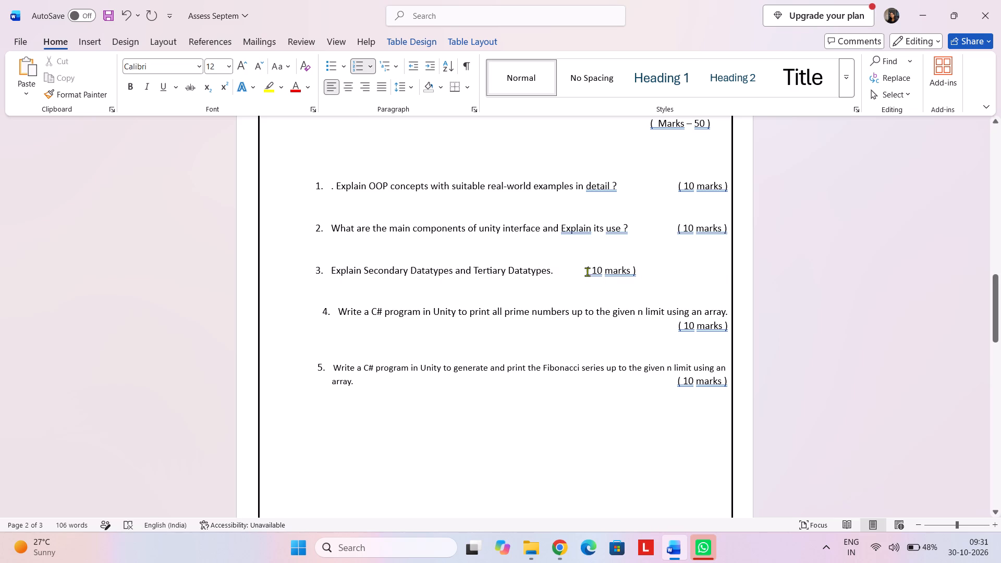
{"action": "key", "text": "space"}
{"action": "key", "text": "space"}
{"action": "key", "text": "space"}
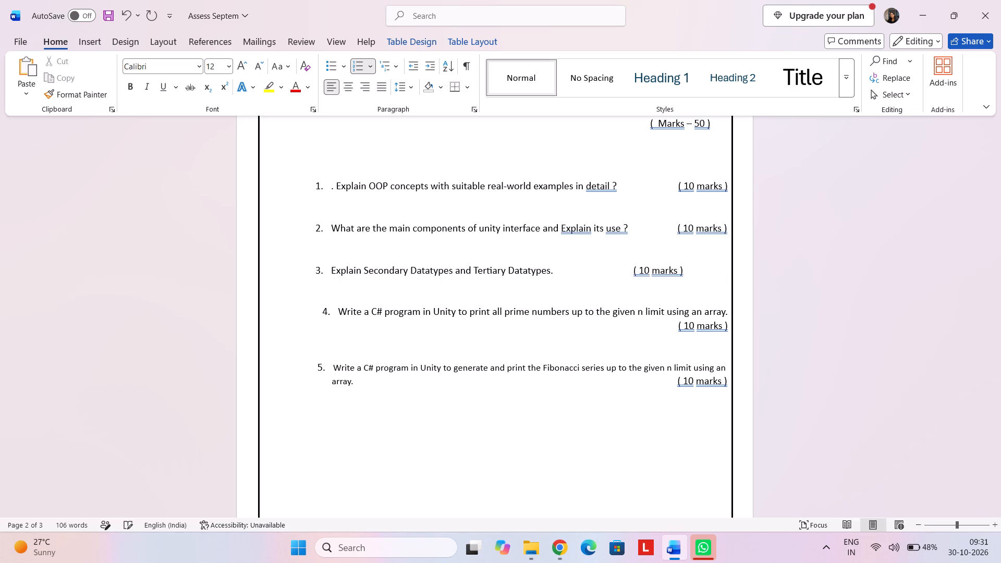
{"action": "key", "text": "space"}
{"action": "key", "text": "space"}
{"action": "key", "text": "space"}
{"action": "key", "text": "space"}
{"action": "key", "text": "space"}
{"action": "key", "text": "space"}
{"action": "key", "text": "space"}
{"action": "key", "text": "space"}
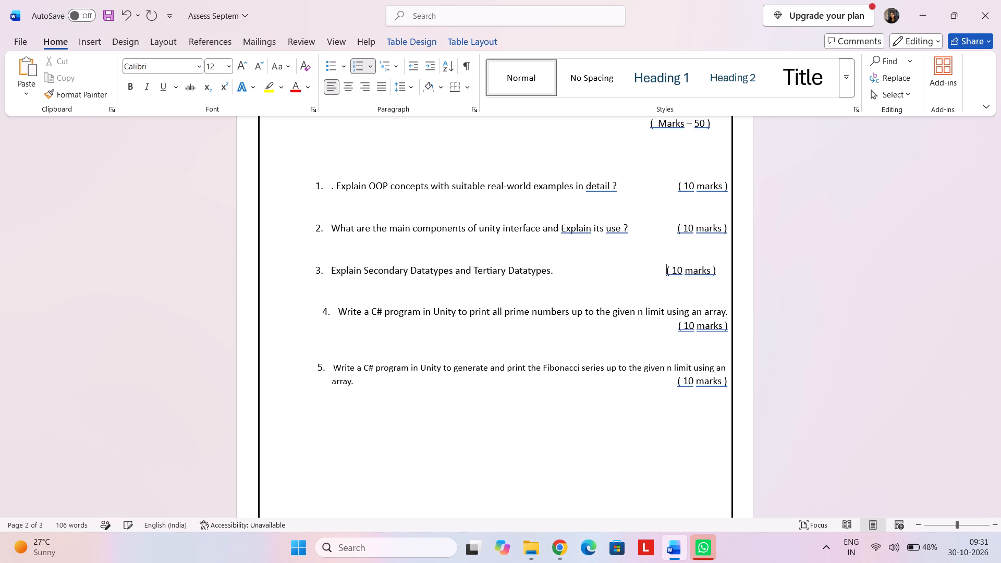
{"action": "key", "text": "space"}
{"action": "key", "text": "space"}
{"action": "key", "text": "space"}
{"action": "key", "text": "space"}
{"action": "key", "text": "space"}
{"action": "key", "text": "space"}
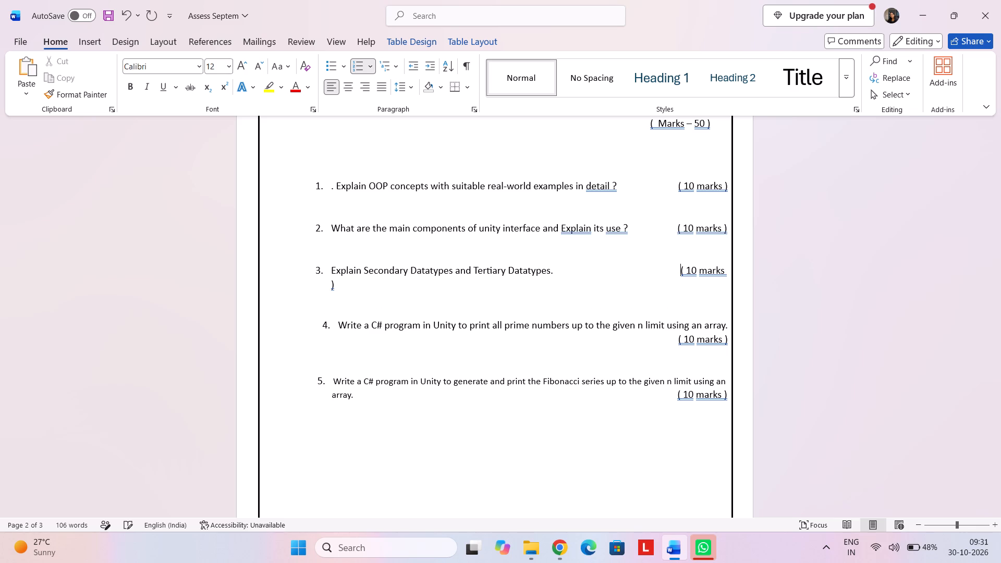
{"action": "key", "text": "BackSpace"}
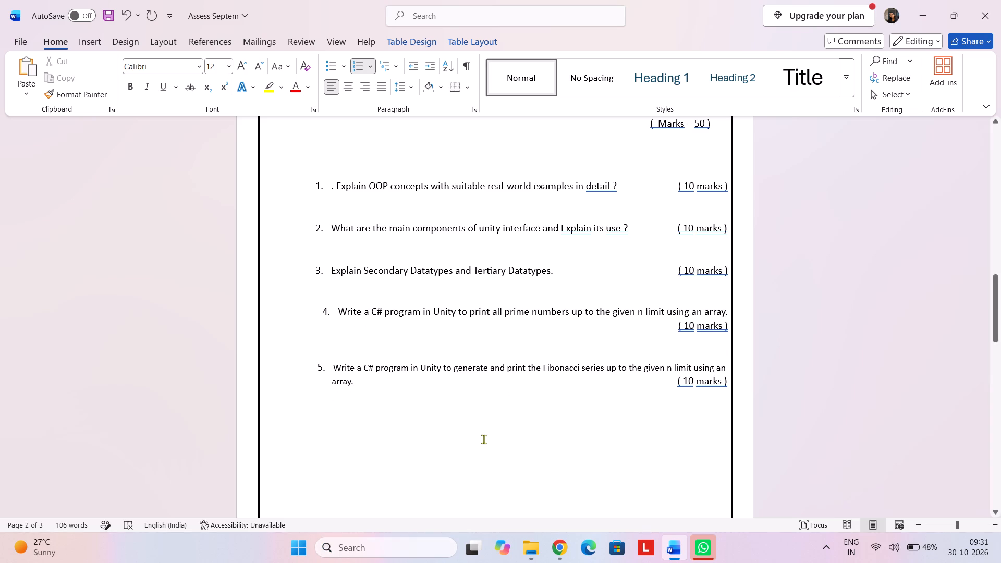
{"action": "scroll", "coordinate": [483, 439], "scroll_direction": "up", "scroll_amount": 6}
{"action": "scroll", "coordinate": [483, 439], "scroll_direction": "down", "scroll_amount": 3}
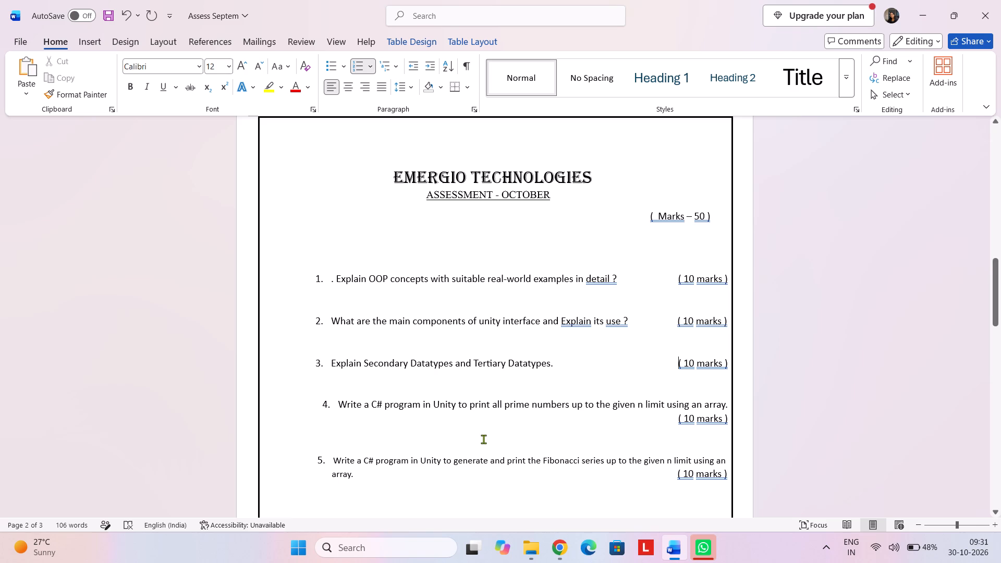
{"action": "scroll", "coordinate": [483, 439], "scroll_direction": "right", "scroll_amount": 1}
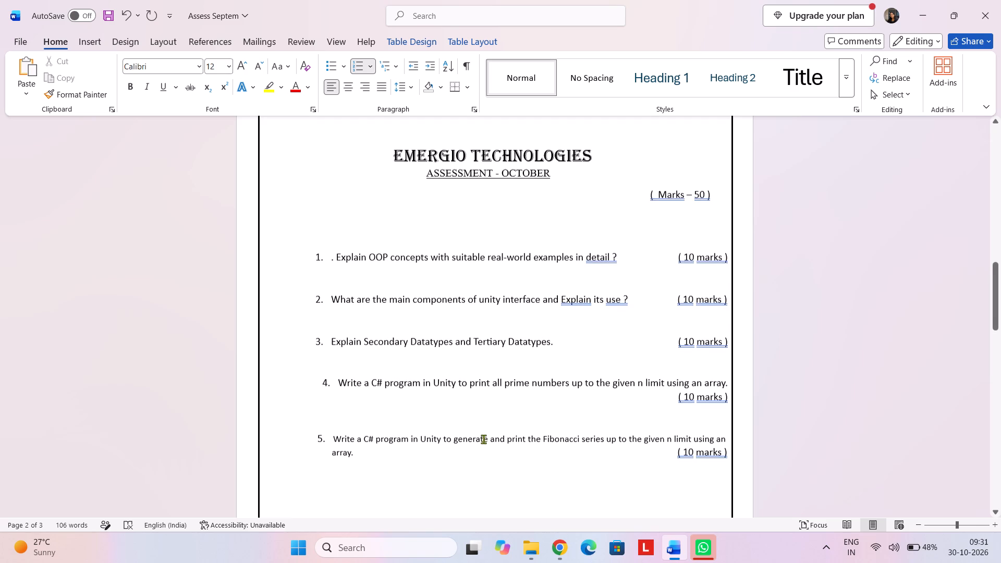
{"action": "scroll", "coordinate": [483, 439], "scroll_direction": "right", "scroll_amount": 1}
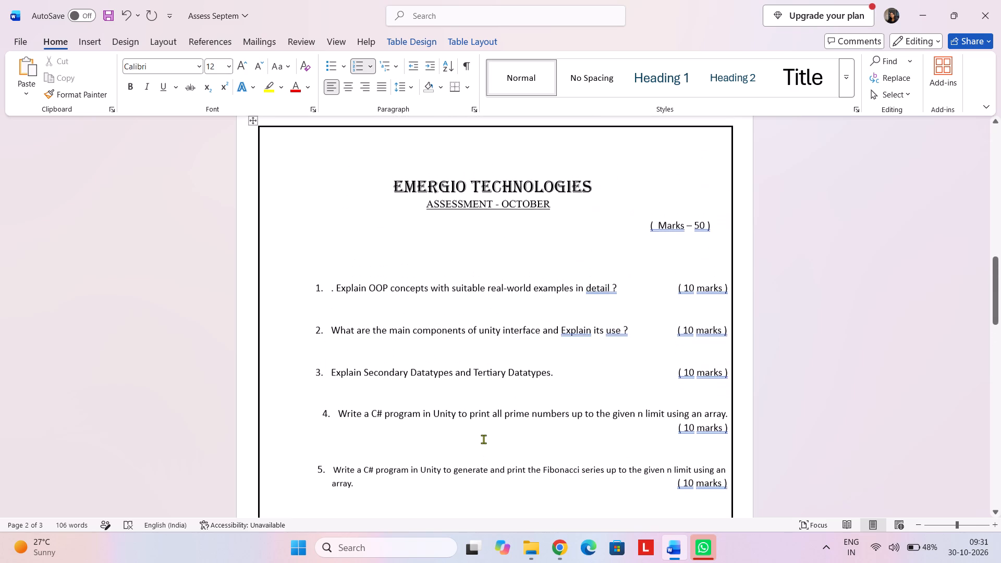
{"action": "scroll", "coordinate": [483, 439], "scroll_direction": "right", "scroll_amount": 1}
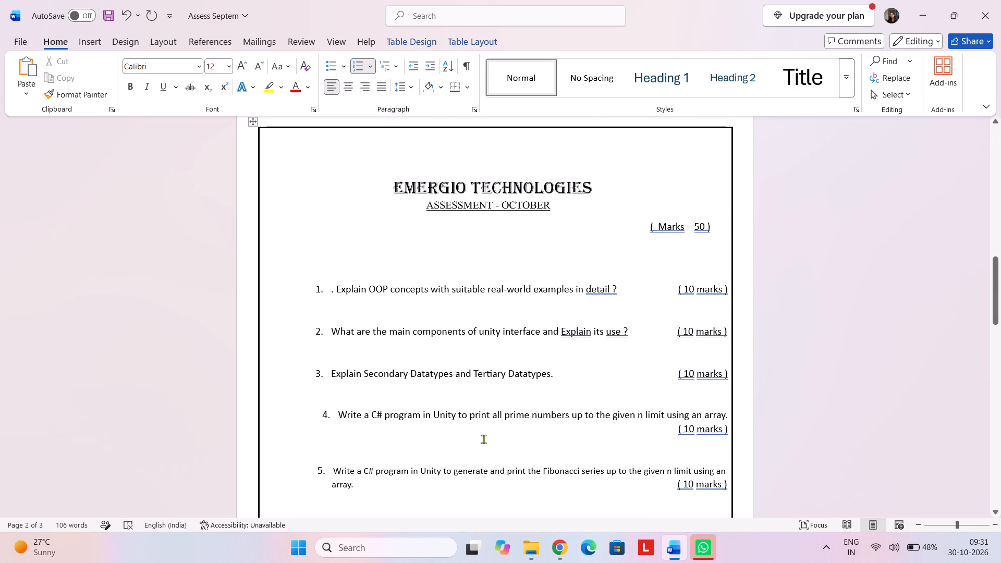
Set up a PDF export of the assessment paper with the file name "Assess October".
{"action": "left_click", "coordinate": [15, 43]}
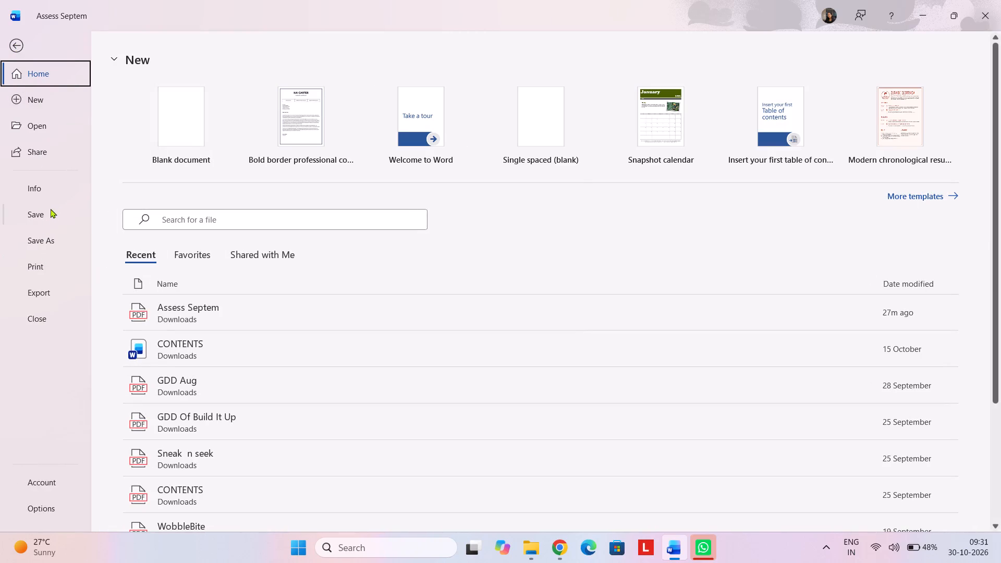
{"action": "left_click", "coordinate": [44, 235]}
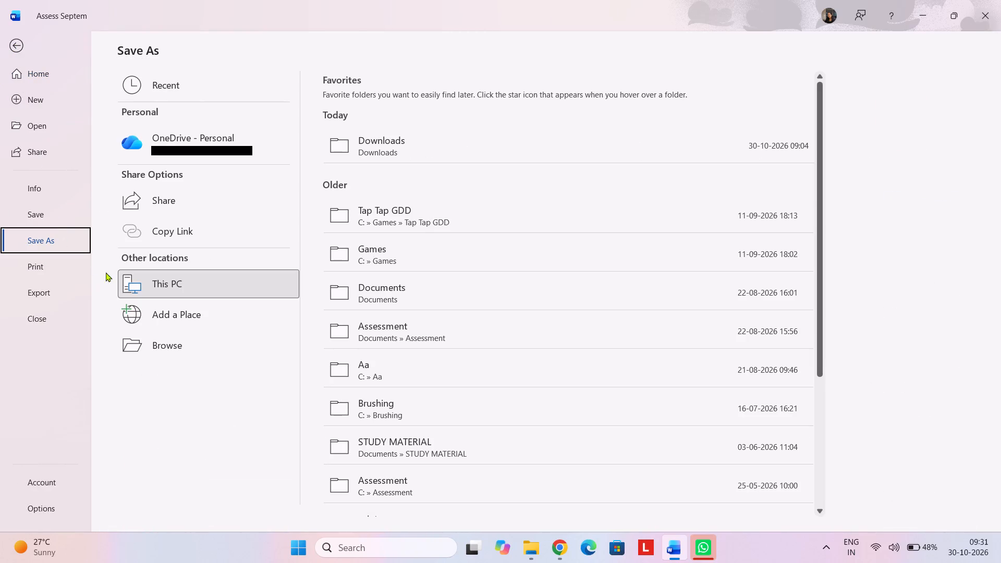
{"action": "left_click", "coordinate": [42, 290]}
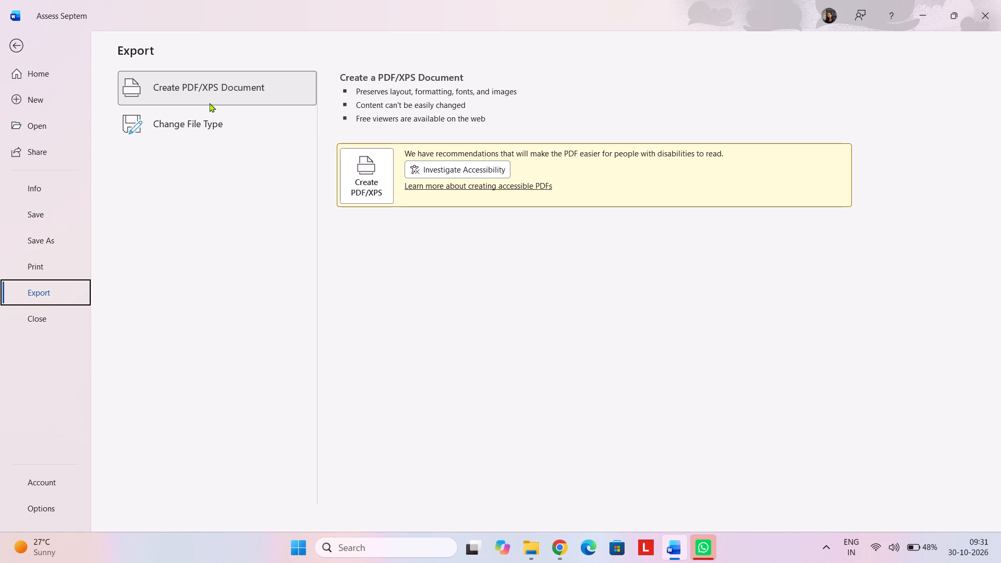
{"action": "left_click", "coordinate": [272, 87]}
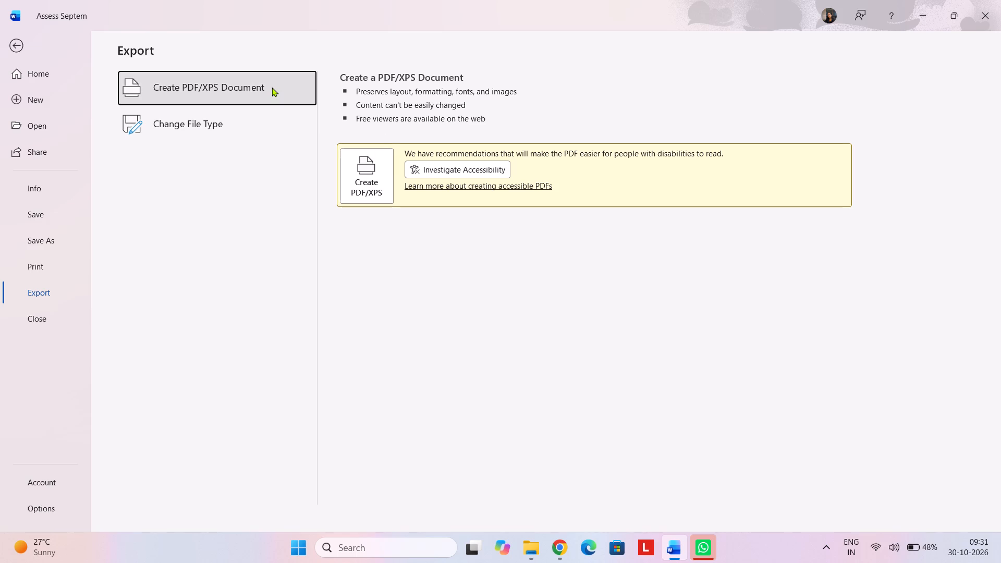
{"action": "left_click", "coordinate": [272, 87]}
{"action": "left_click", "coordinate": [381, 185]}
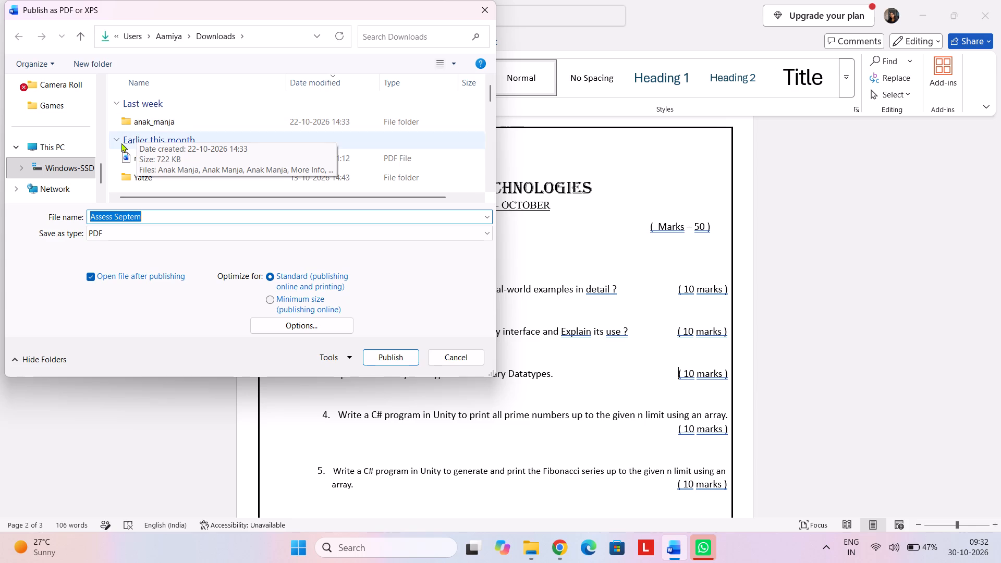
{"action": "left_click", "coordinate": [142, 214]}
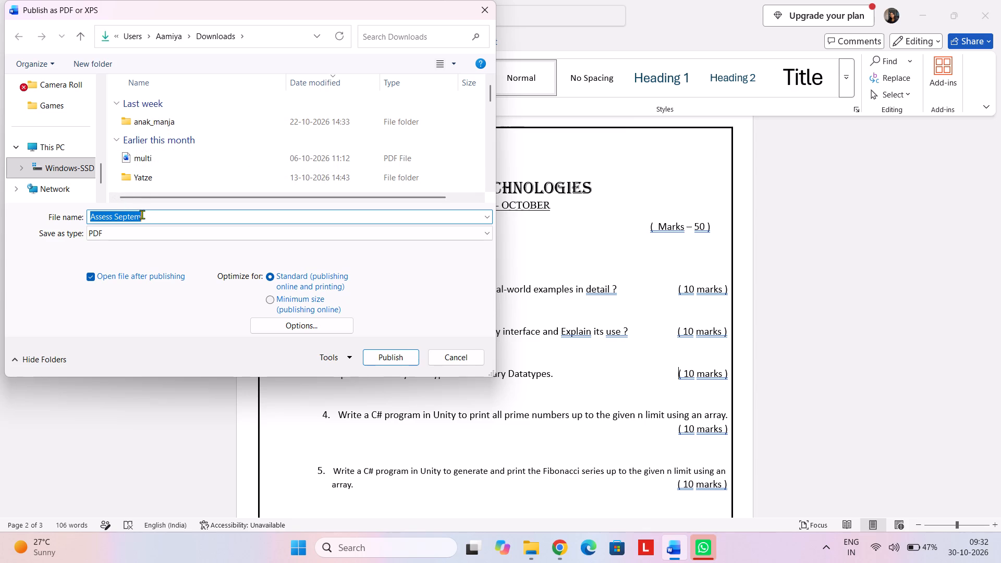
{"action": "key", "text": "BackSpace"}
{"action": "key", "text": "BackSpace"}
{"action": "key", "text": "BackSpace"}
{"action": "key", "text": "BackSpace"}
{"action": "key", "text": "BackSpace"}
{"action": "key", "text": "BackSpace"}
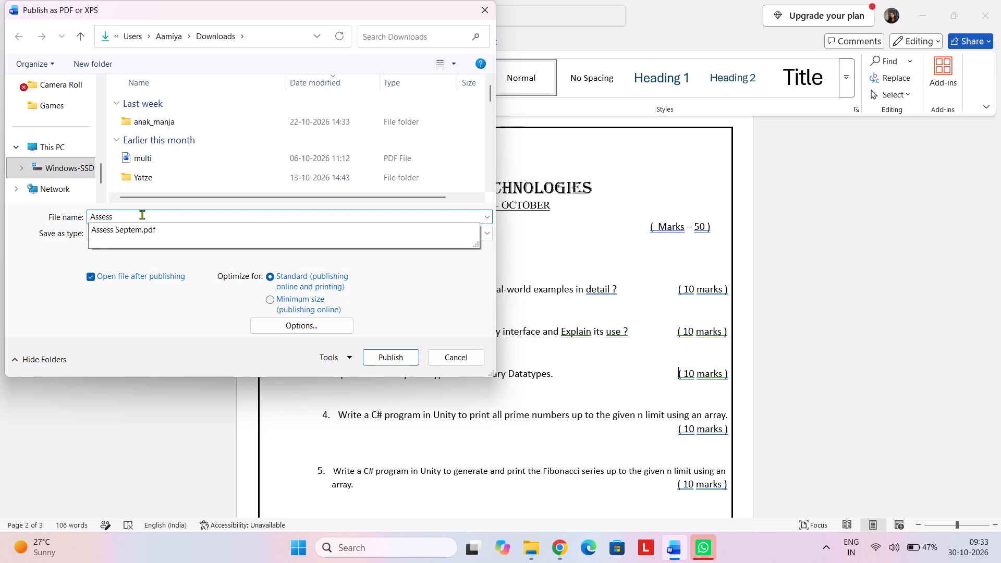
{"action": "key", "text": "shift+o"}
{"action": "type", "text": "ctobe"}
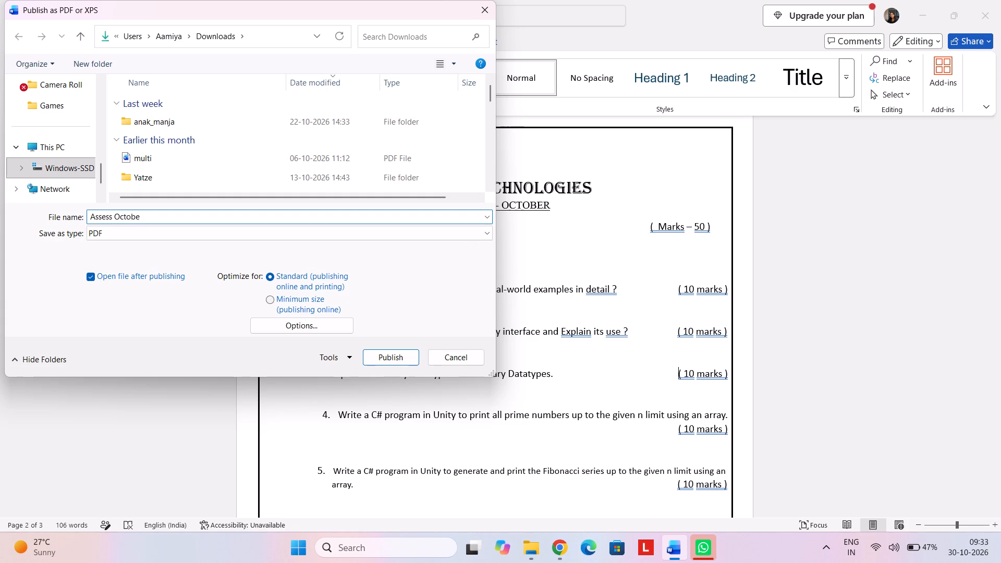
{"action": "key", "text": "r"}
Choose the Downloads folder as the destination and publish the PDF.
{"action": "scroll", "coordinate": [65, 124], "scroll_direction": "up", "scroll_amount": 4}
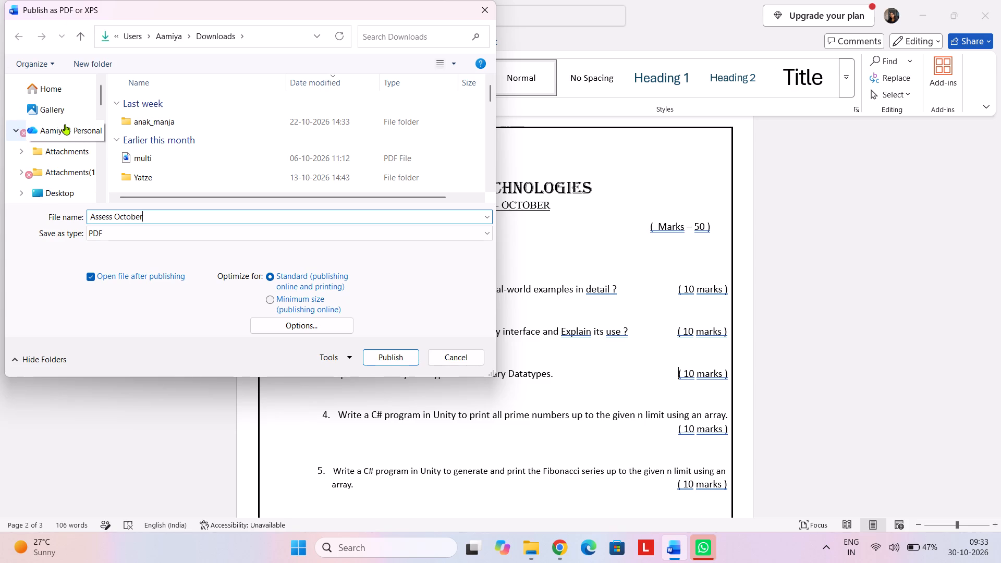
{"action": "scroll", "coordinate": [65, 124], "scroll_direction": "up", "scroll_amount": 1}
{"action": "scroll", "coordinate": [65, 124], "scroll_direction": "down", "scroll_amount": 1}
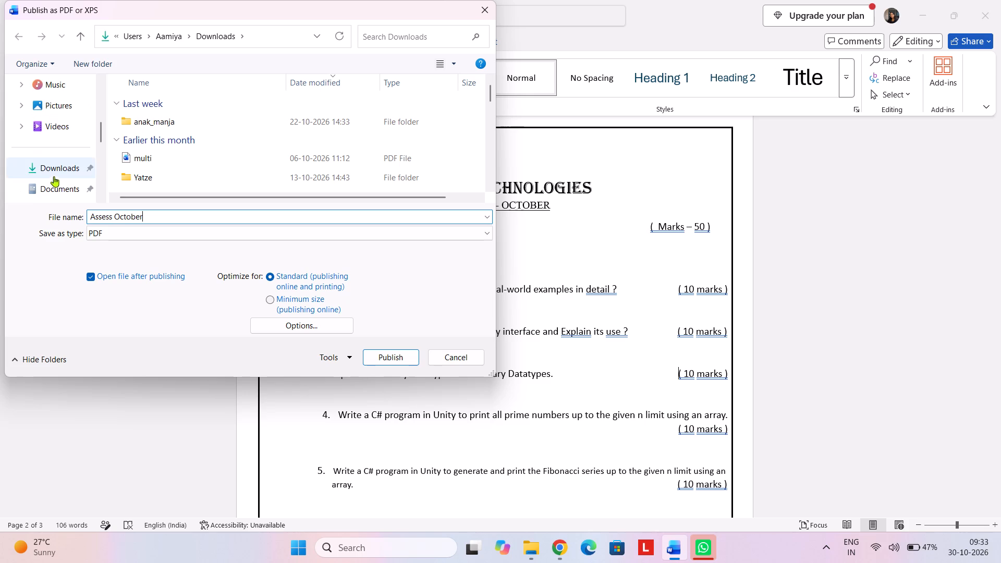
{"action": "left_click", "coordinate": [51, 177]}
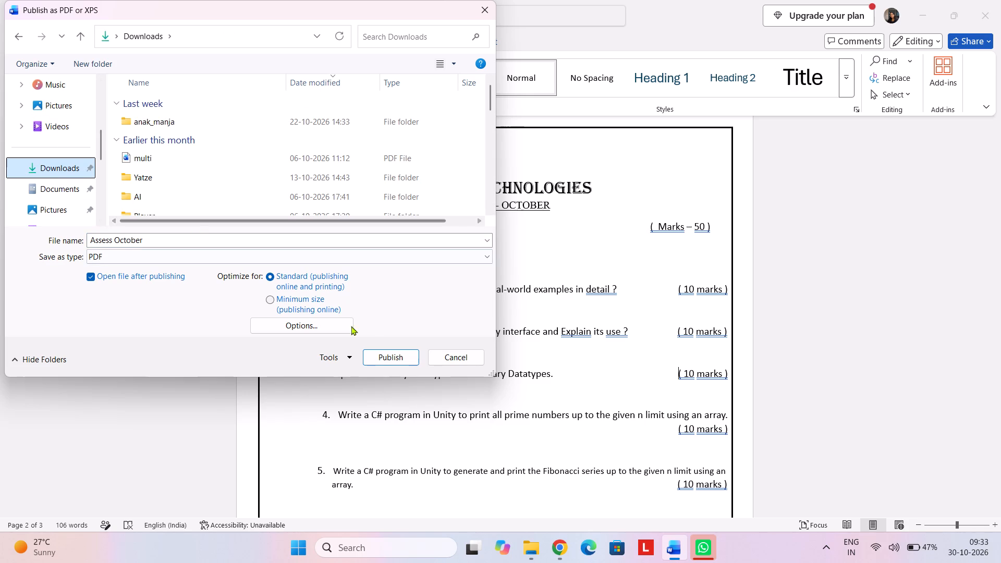
{"action": "left_click", "coordinate": [392, 358]}
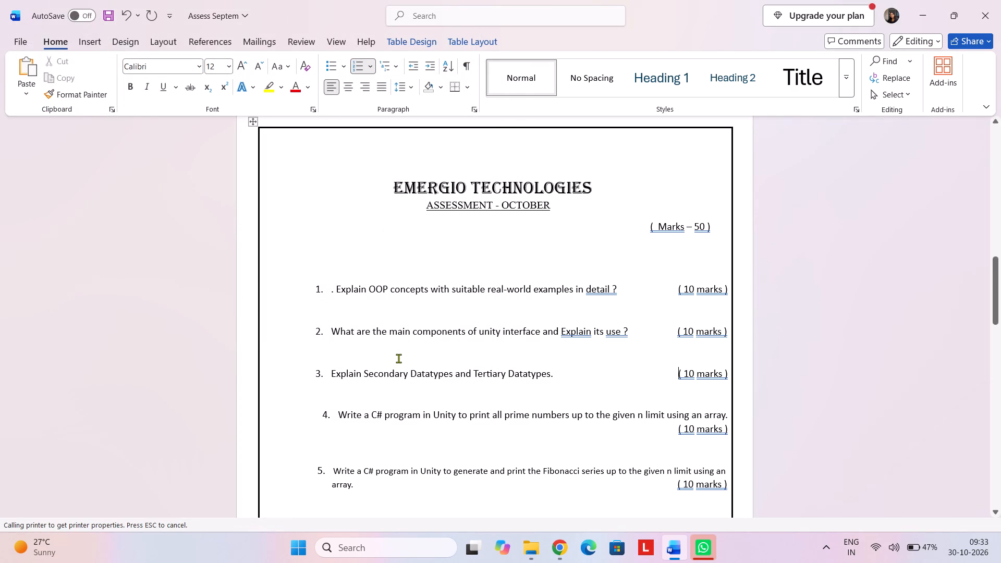
Switch to File Explorer, open the Assess October PDF from the Downloads folder and look over its pages.
{"action": "left_click", "coordinate": [541, 558]}
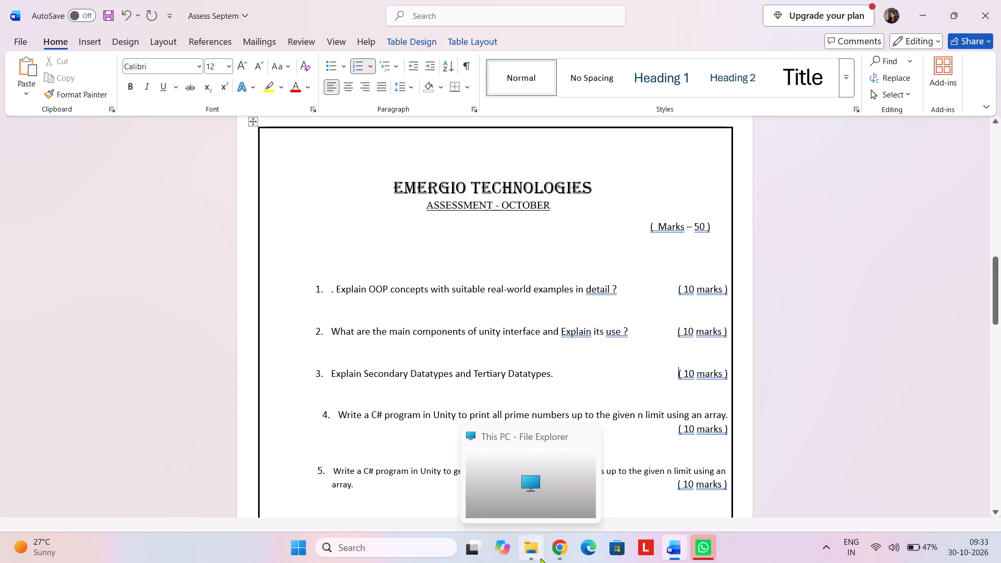
{"action": "scroll", "coordinate": [65, 148], "scroll_direction": "up", "scroll_amount": 2}
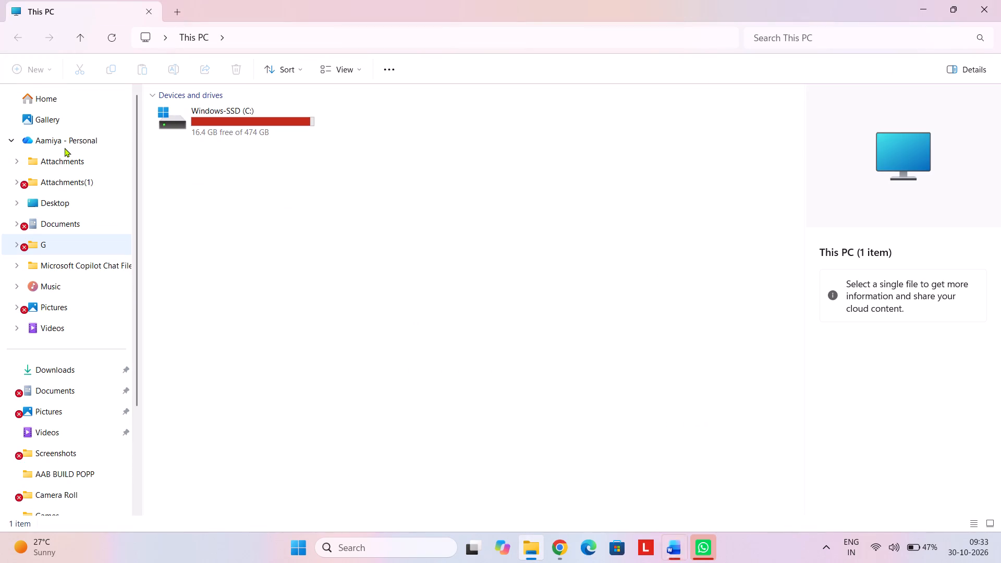
{"action": "scroll", "coordinate": [65, 148], "scroll_direction": "up", "scroll_amount": 7}
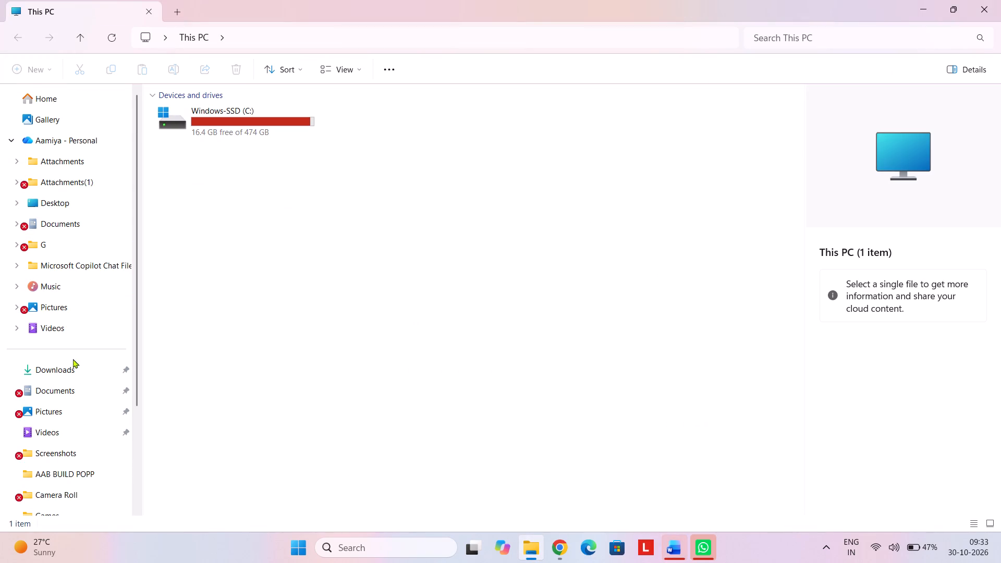
{"action": "left_click", "coordinate": [76, 370]}
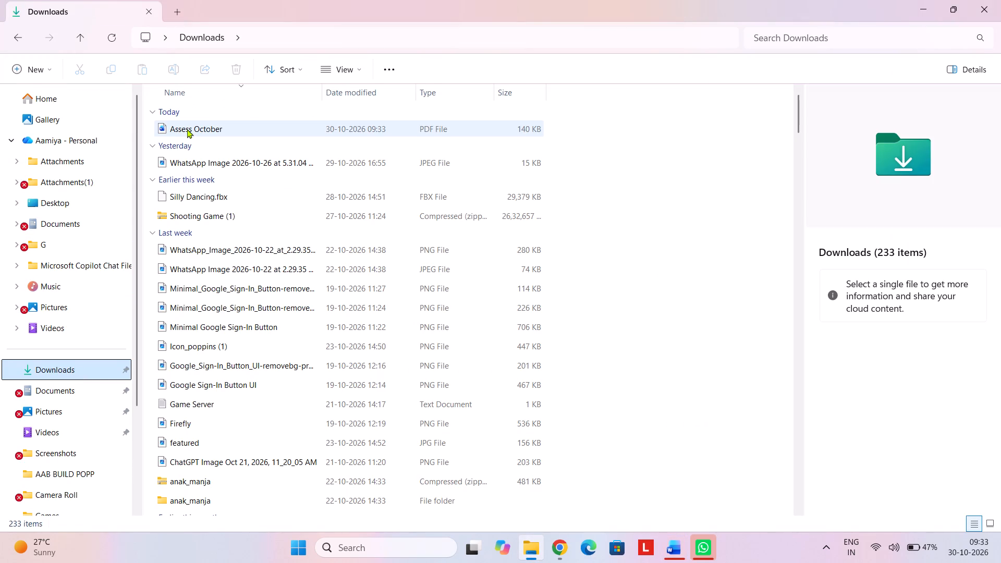
{"action": "double_click", "coordinate": [187, 129]}
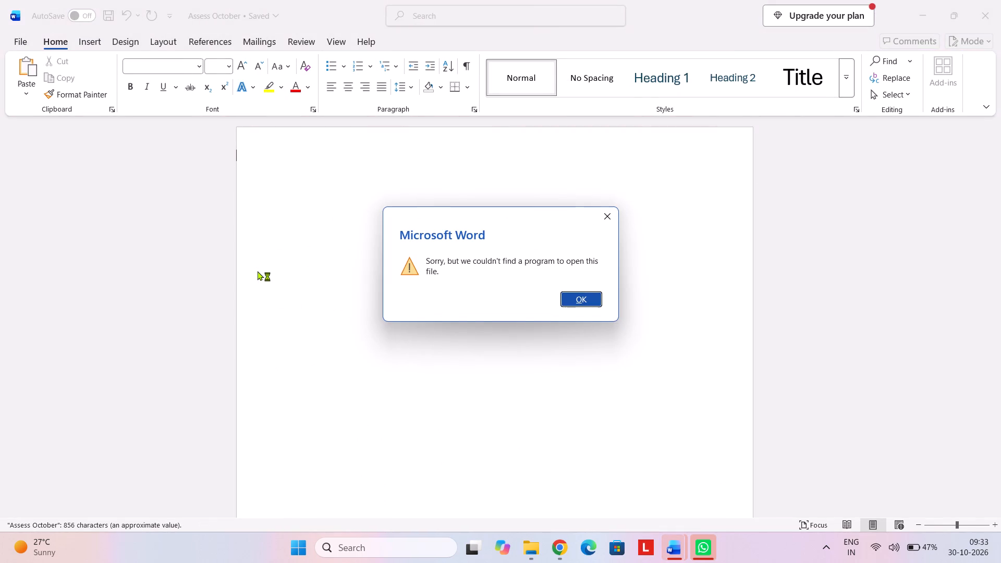
{"action": "left_click", "coordinate": [573, 296]}
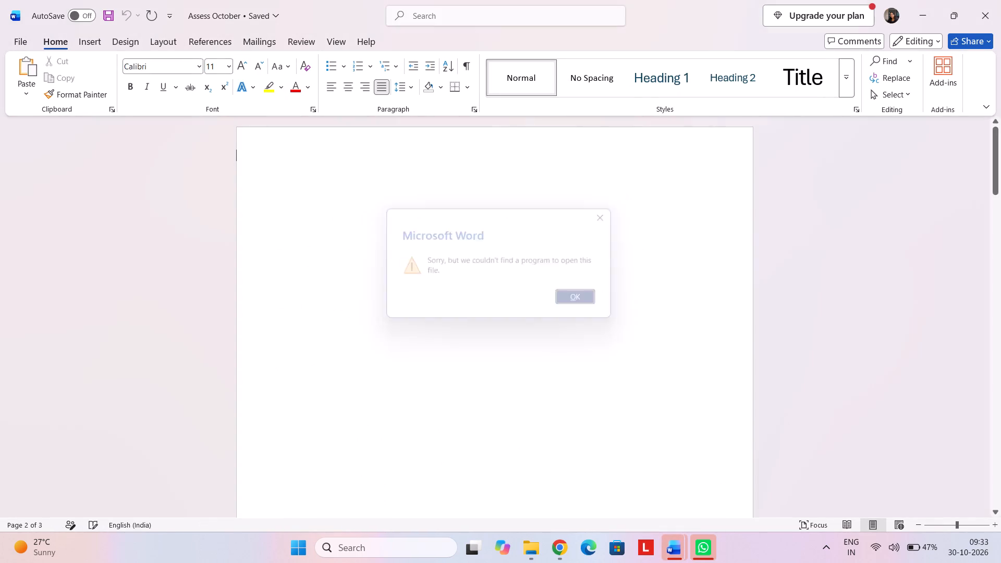
{"action": "scroll", "coordinate": [573, 296], "scroll_direction": "down", "scroll_amount": 10}
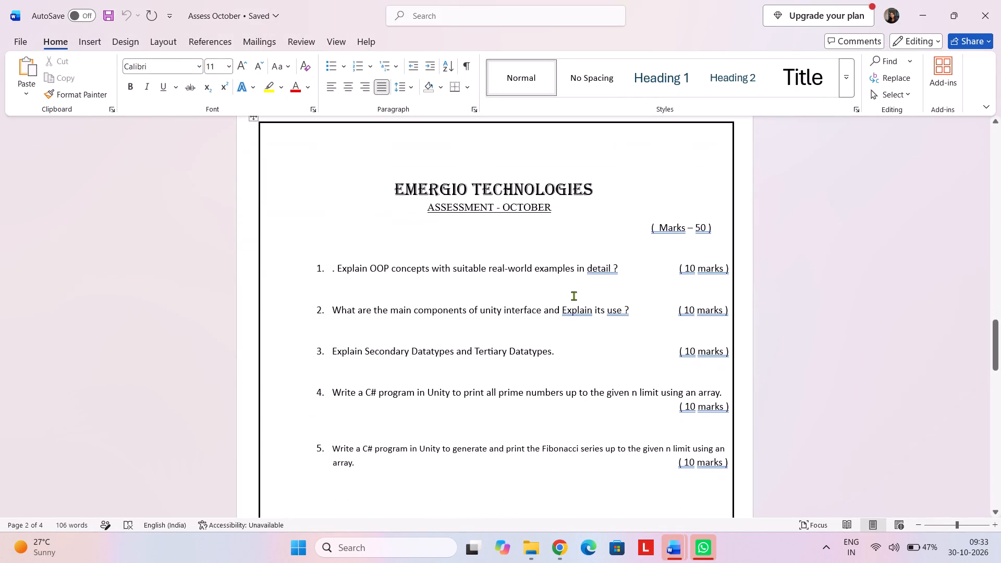
{"action": "scroll", "coordinate": [573, 296], "scroll_direction": "right", "scroll_amount": 1}
{"action": "scroll", "coordinate": [573, 296], "scroll_direction": "up", "scroll_amount": 1}
{"action": "scroll", "coordinate": [573, 296], "scroll_direction": "right", "scroll_amount": 1}
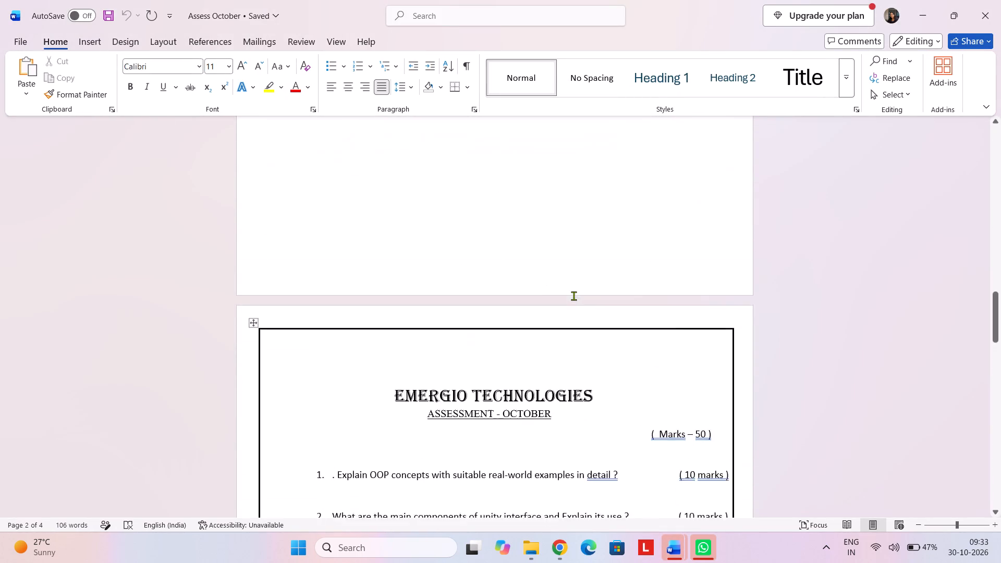
Return to the Downloads folder in File Explorer and open Assess October again.
{"action": "left_click", "coordinate": [418, 99]}
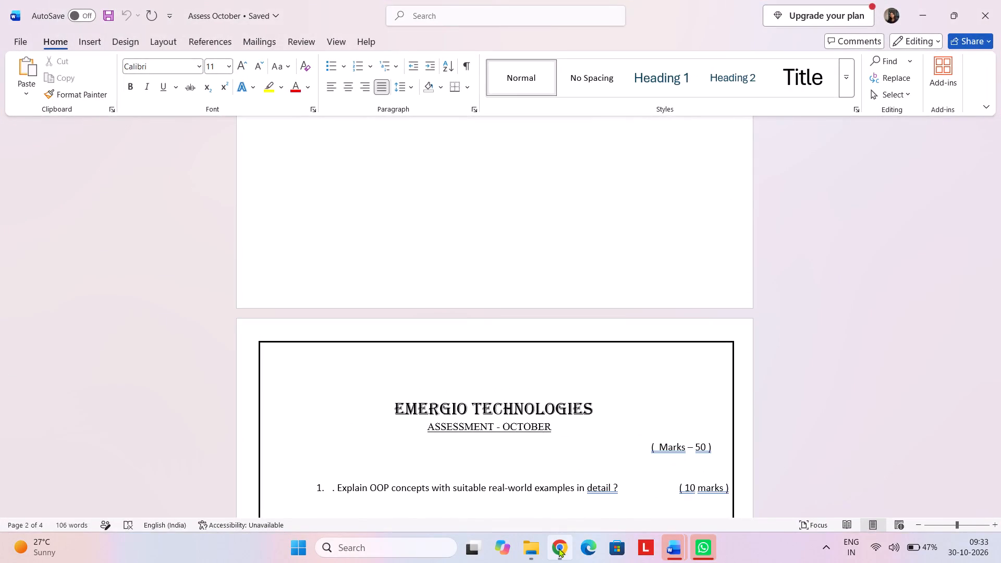
{"action": "left_click", "coordinate": [531, 554]}
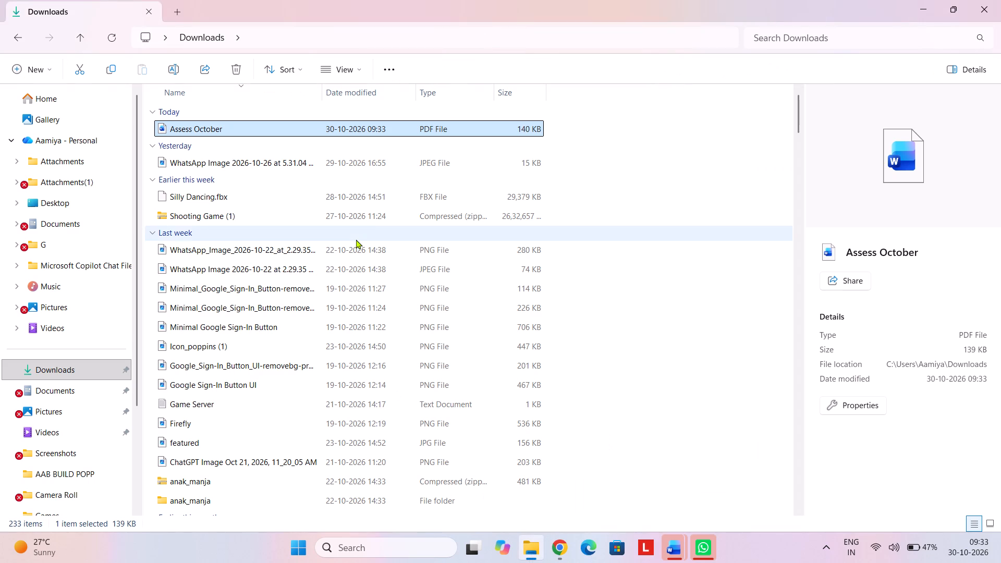
{"action": "left_click", "coordinate": [611, 153]}
{"action": "left_click", "coordinate": [254, 133]}
{"action": "double_click", "coordinate": [254, 133]}
Try to remove the blank page after the bordered question page in Assess October by deleting its empty content.
{"action": "scroll", "coordinate": [295, 231], "scroll_direction": "up", "scroll_amount": 1}
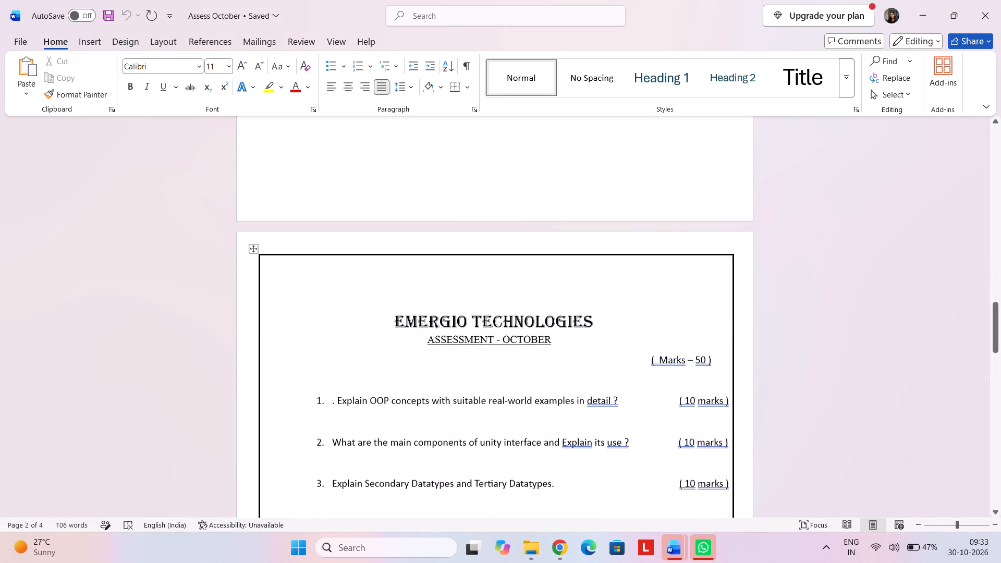
{"action": "scroll", "coordinate": [336, 316], "scroll_direction": "down", "scroll_amount": 13}
{"action": "scroll", "coordinate": [336, 316], "scroll_direction": "up", "scroll_amount": 6}
{"action": "scroll", "coordinate": [336, 316], "scroll_direction": "down", "scroll_amount": 2}
{"action": "left_click", "coordinate": [336, 316]}
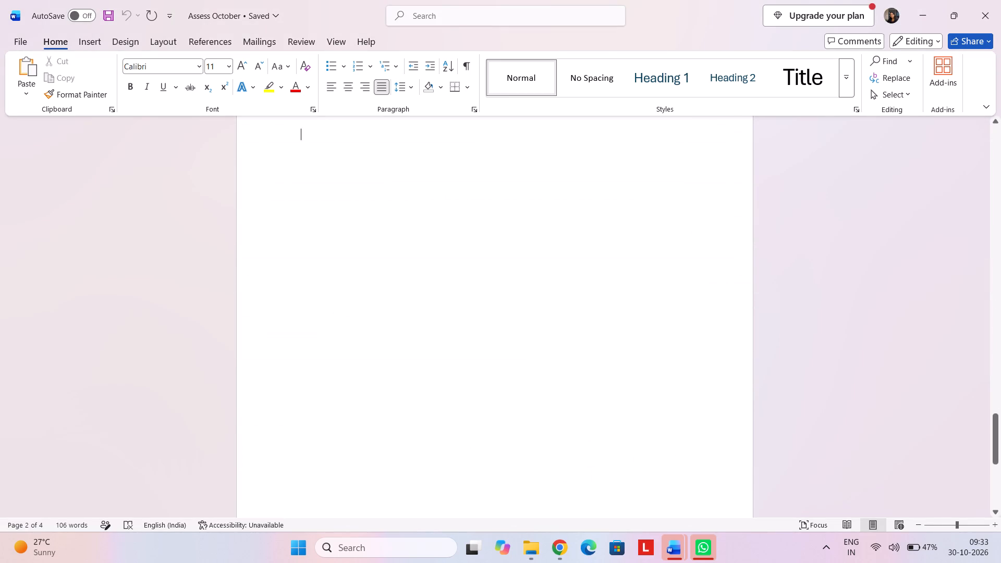
{"action": "scroll", "coordinate": [336, 316], "scroll_direction": "up", "scroll_amount": 2}
{"action": "key", "text": "BackSpace"}
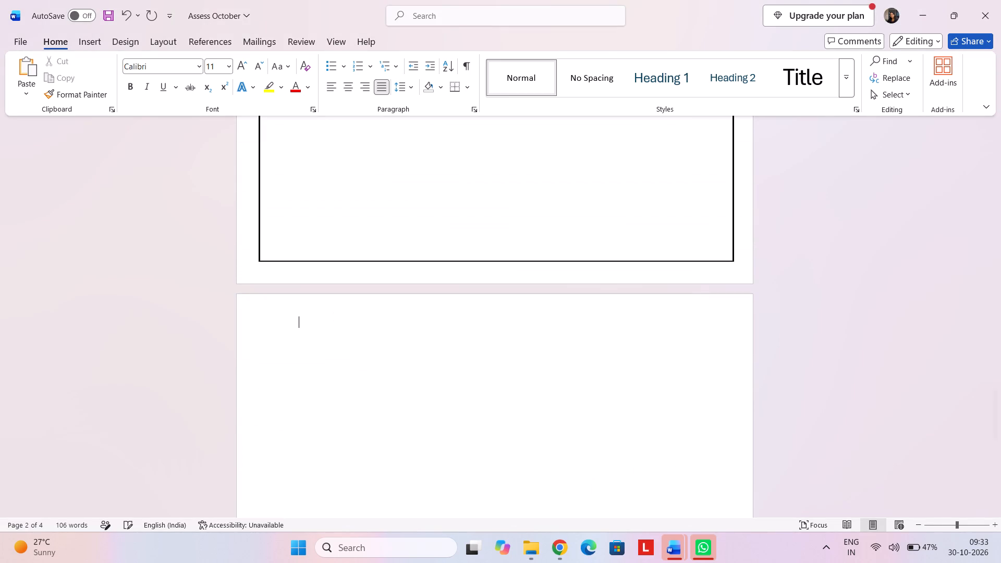
{"action": "key", "text": "BackSpace"}
{"action": "key", "text": "BackSpace"}
{"action": "key", "text": "BackSpace"}
Check all pages of Assess October for blank pages before and after the question page.
{"action": "scroll", "coordinate": [336, 316], "scroll_direction": "down", "scroll_amount": 17}
{"action": "scroll", "coordinate": [336, 316], "scroll_direction": "up", "scroll_amount": 12}
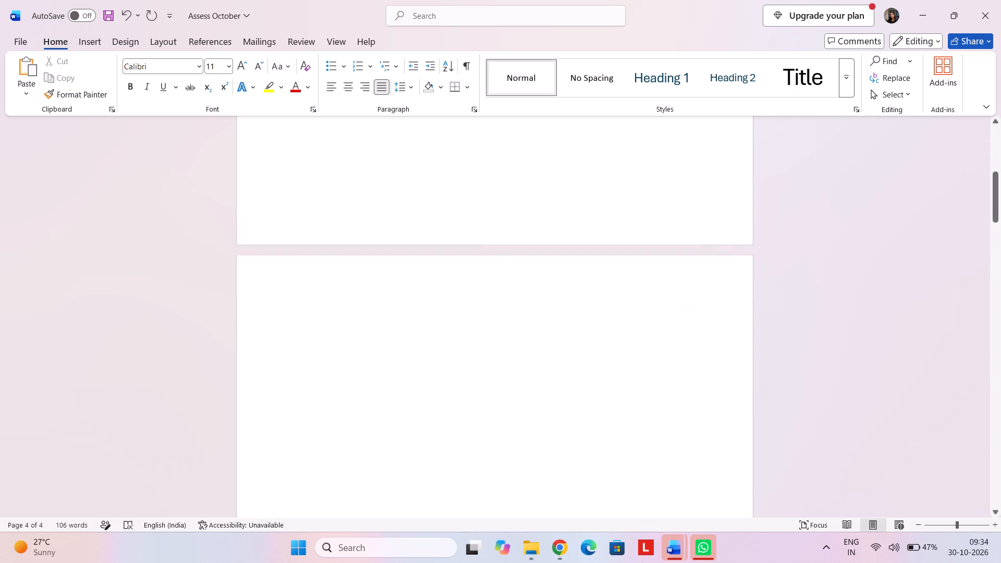
{"action": "scroll", "coordinate": [336, 316], "scroll_direction": "up", "scroll_amount": 3}
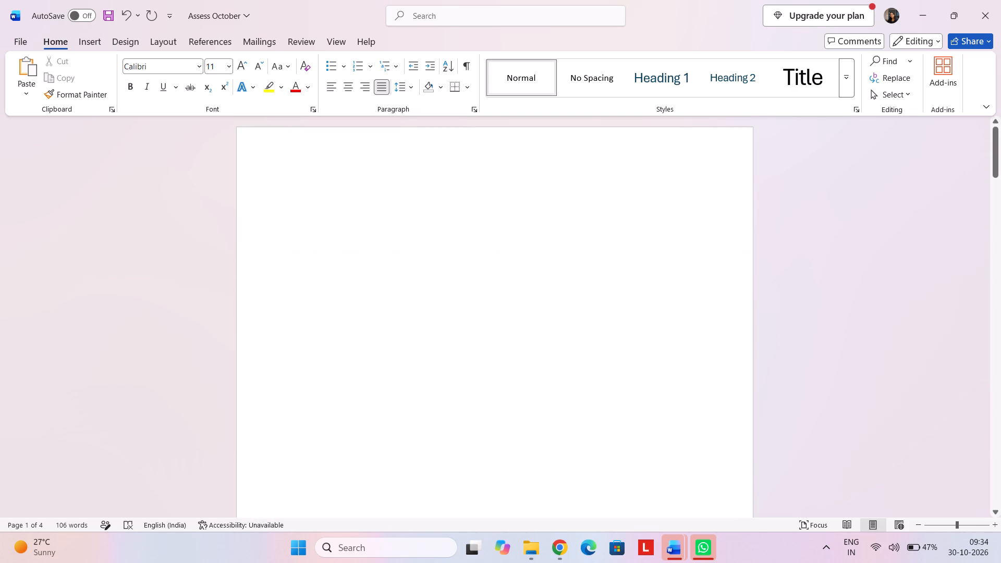
{"action": "scroll", "coordinate": [336, 316], "scroll_direction": "down", "scroll_amount": 10}
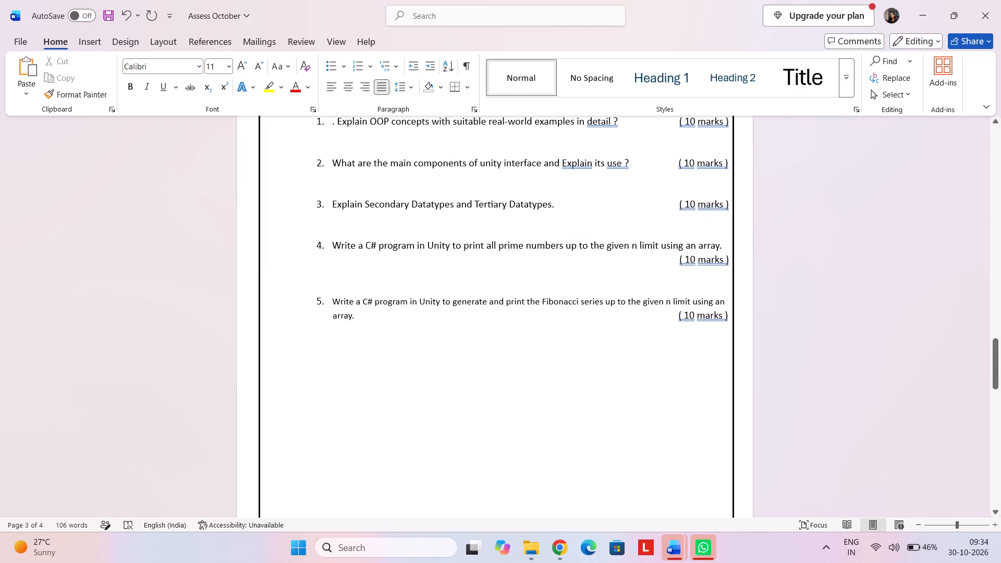
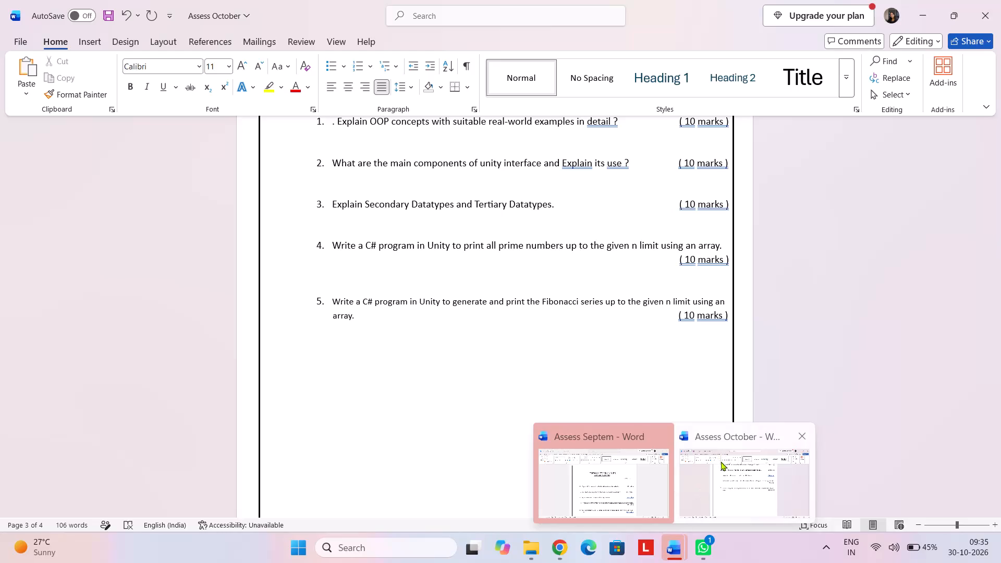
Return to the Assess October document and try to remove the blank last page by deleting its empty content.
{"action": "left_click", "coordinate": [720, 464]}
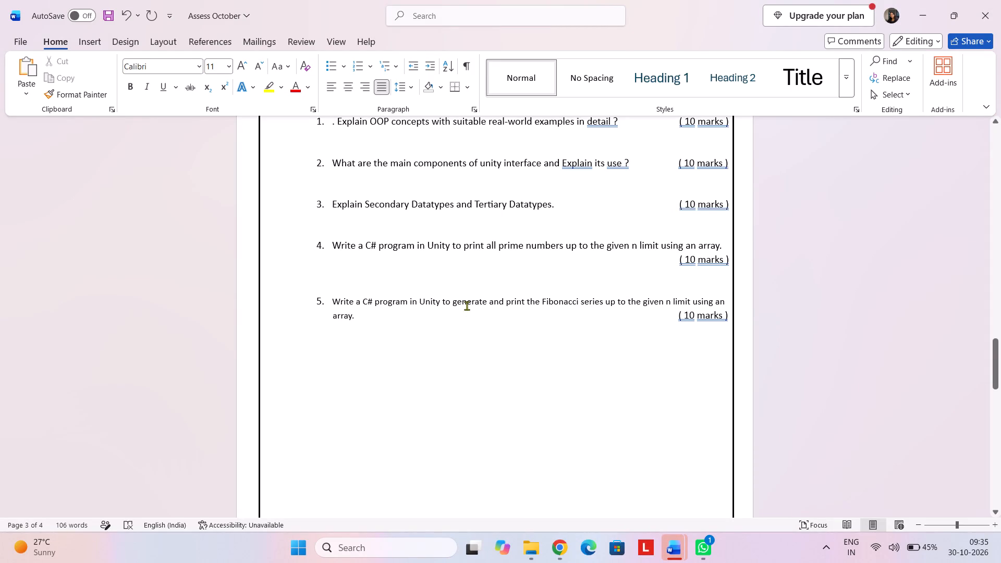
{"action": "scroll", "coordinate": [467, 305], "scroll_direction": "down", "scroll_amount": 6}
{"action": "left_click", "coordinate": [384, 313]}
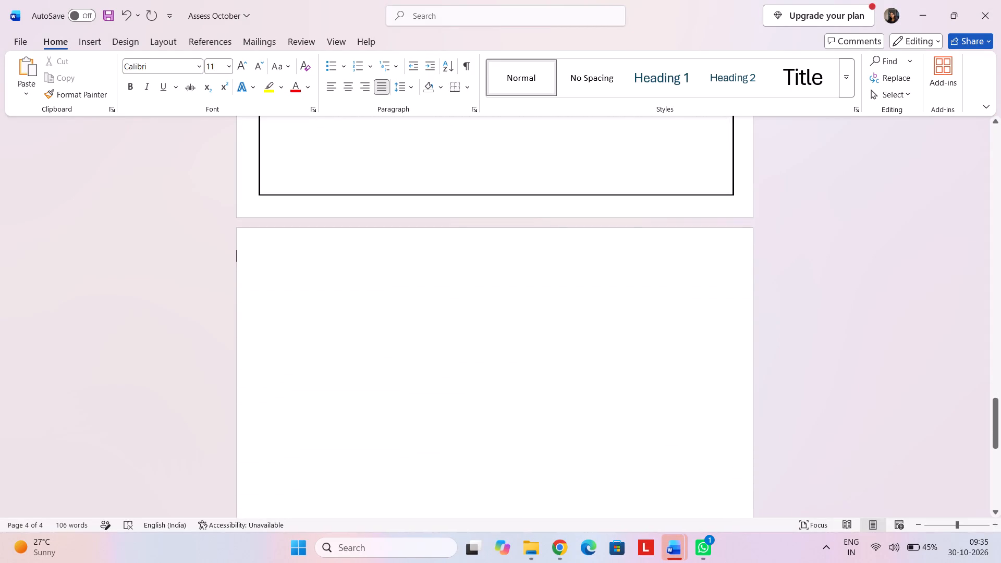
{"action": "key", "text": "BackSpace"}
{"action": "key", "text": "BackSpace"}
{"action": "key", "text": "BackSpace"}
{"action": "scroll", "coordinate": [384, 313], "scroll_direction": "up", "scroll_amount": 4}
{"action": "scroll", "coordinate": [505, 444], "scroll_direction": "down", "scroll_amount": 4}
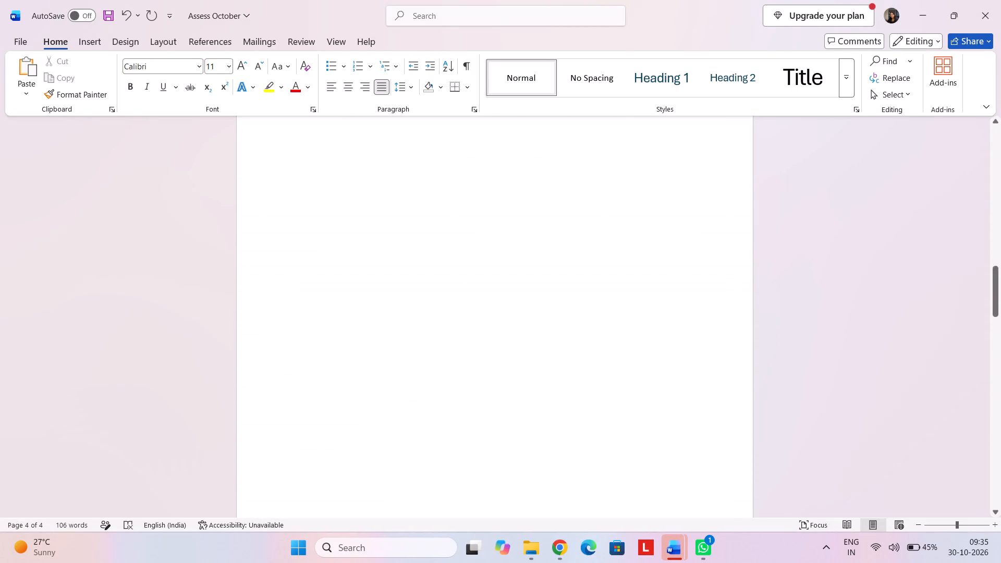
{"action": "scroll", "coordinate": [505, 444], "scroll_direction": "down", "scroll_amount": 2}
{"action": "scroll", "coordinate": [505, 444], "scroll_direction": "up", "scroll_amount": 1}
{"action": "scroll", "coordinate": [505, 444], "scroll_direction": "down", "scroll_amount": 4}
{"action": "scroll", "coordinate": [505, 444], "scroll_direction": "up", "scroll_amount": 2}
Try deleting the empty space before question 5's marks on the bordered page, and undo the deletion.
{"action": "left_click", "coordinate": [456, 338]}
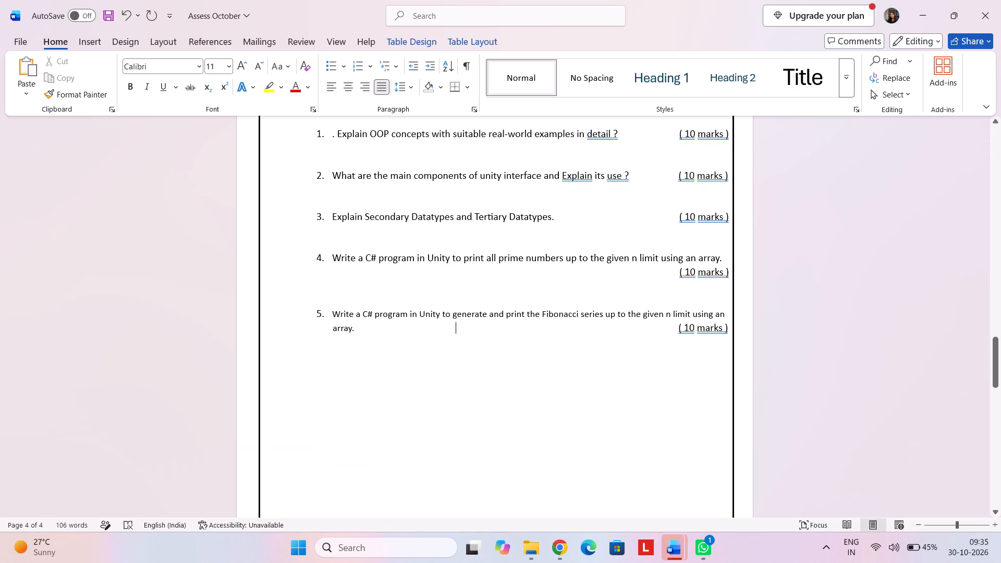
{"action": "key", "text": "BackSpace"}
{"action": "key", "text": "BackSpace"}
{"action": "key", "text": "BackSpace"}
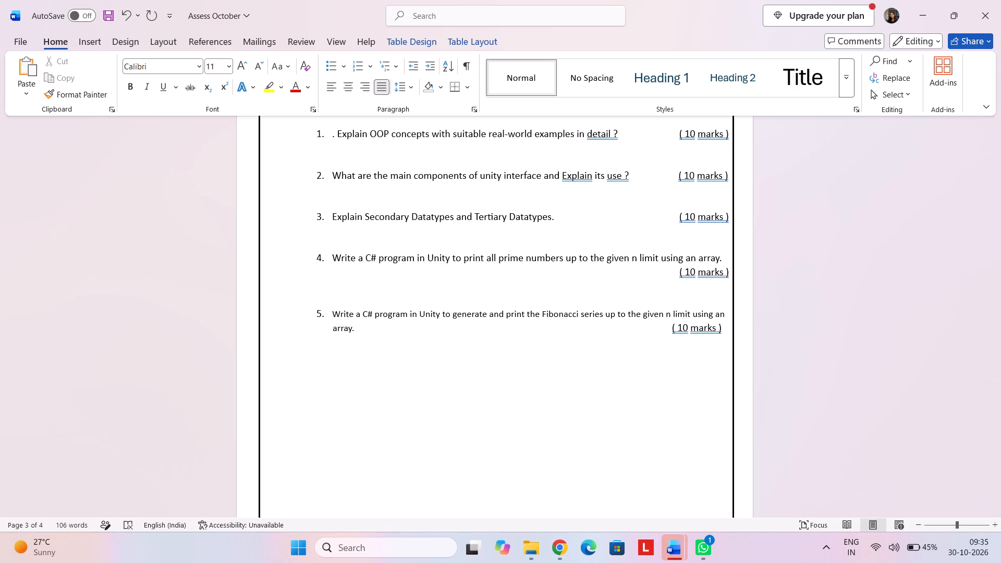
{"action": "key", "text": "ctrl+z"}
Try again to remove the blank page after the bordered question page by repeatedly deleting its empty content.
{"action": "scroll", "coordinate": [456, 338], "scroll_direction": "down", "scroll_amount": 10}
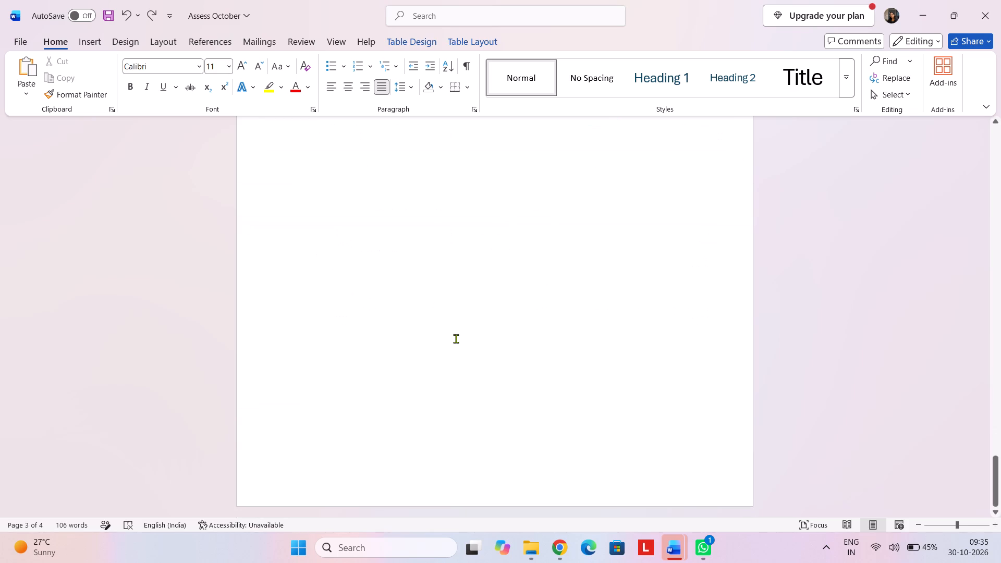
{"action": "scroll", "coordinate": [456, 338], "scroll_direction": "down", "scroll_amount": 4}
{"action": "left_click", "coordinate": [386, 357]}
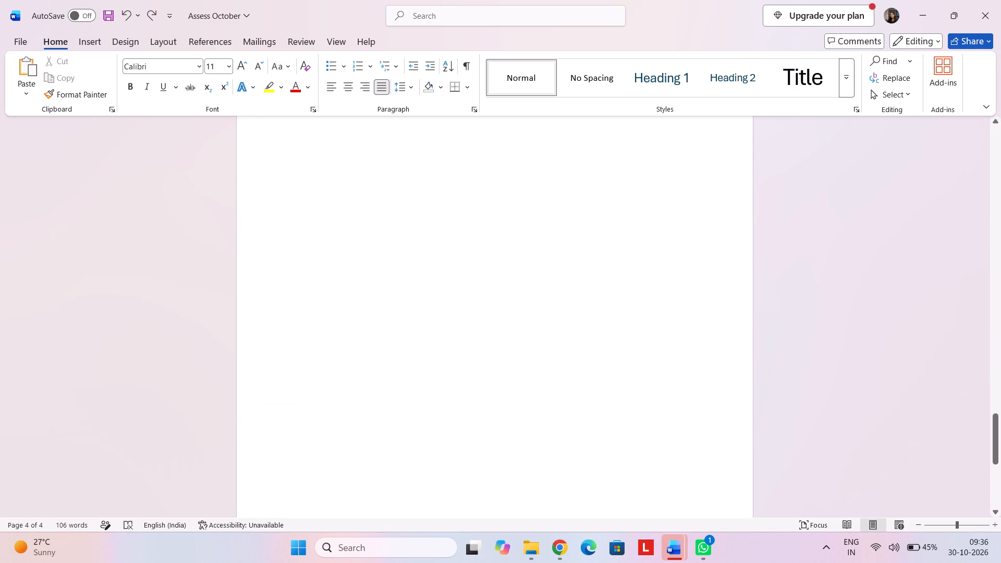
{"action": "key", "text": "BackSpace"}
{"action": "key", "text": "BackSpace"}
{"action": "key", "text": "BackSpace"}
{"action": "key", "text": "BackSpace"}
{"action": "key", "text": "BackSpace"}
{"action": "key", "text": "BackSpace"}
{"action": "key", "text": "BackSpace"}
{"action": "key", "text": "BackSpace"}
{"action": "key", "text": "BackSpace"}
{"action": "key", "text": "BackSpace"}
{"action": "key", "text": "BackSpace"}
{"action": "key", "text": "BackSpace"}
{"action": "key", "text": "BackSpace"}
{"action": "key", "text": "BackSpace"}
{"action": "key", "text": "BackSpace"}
Open the print settings and preview of Assess October.
{"action": "left_click", "coordinate": [27, 43]}
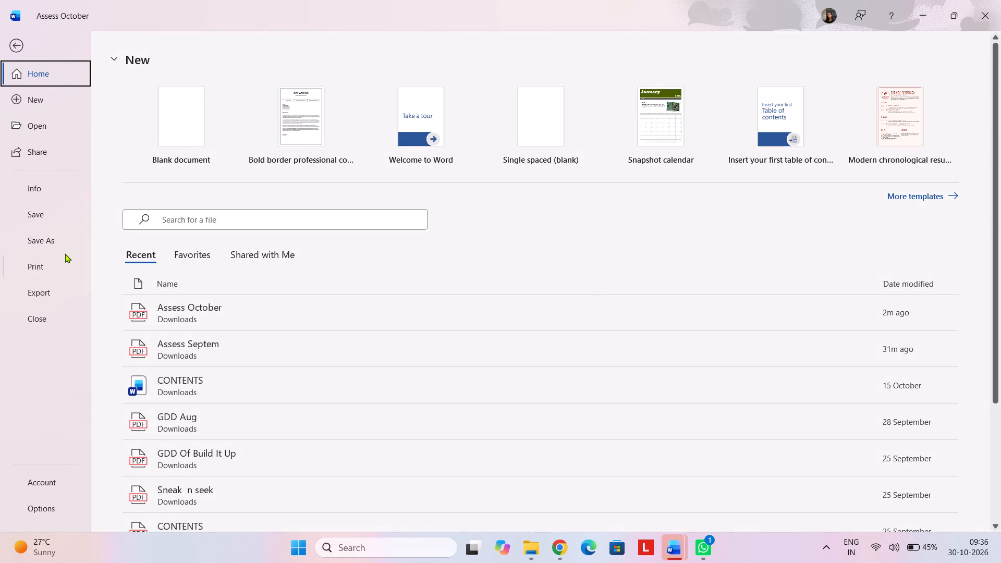
{"action": "left_click", "coordinate": [55, 263]}
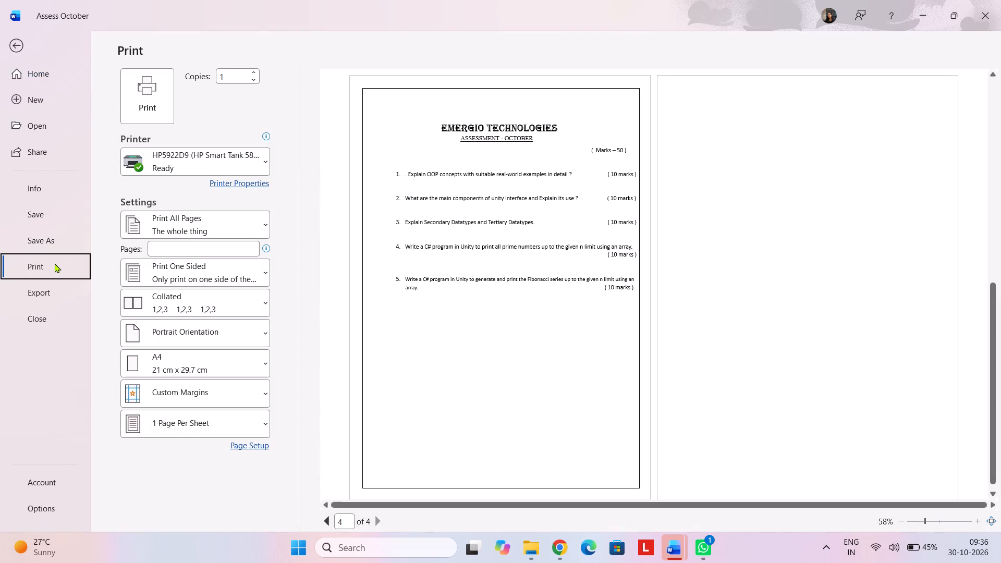
{"action": "scroll", "coordinate": [612, 231], "scroll_direction": "down", "scroll_amount": 4}
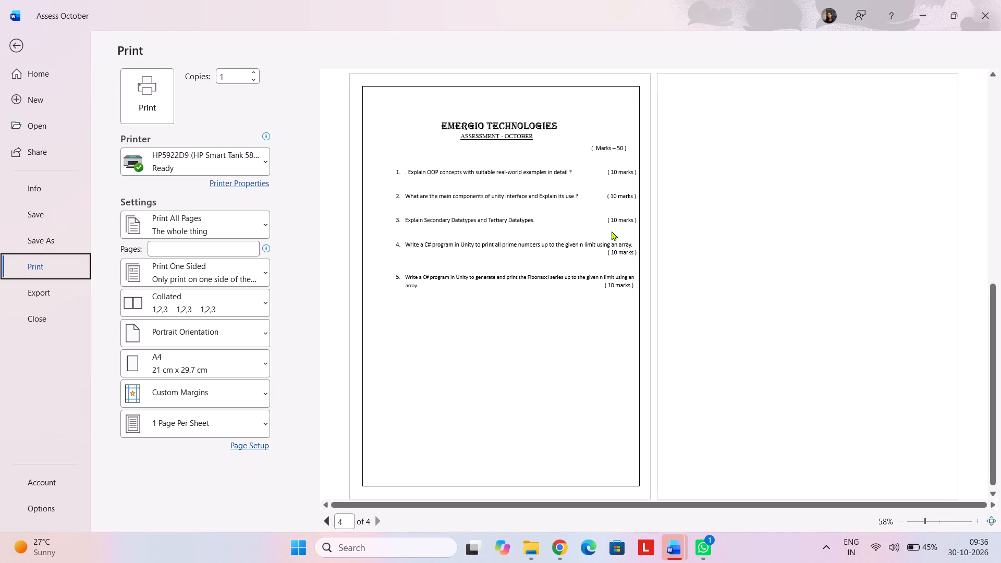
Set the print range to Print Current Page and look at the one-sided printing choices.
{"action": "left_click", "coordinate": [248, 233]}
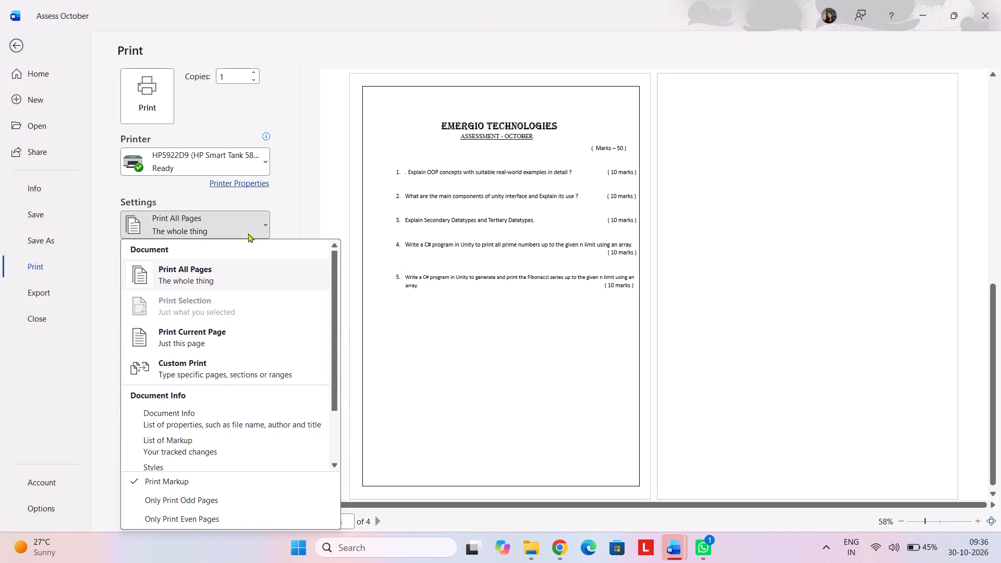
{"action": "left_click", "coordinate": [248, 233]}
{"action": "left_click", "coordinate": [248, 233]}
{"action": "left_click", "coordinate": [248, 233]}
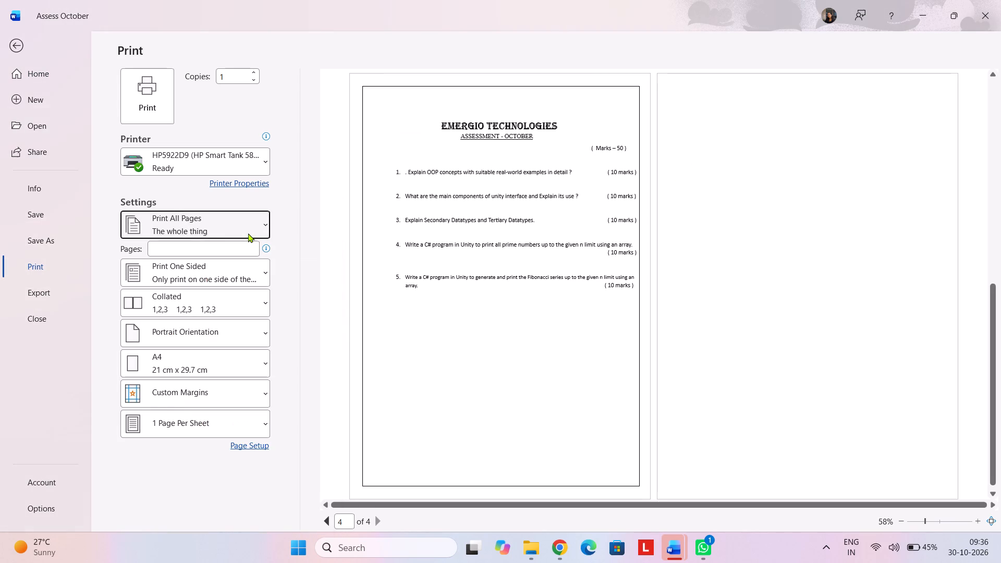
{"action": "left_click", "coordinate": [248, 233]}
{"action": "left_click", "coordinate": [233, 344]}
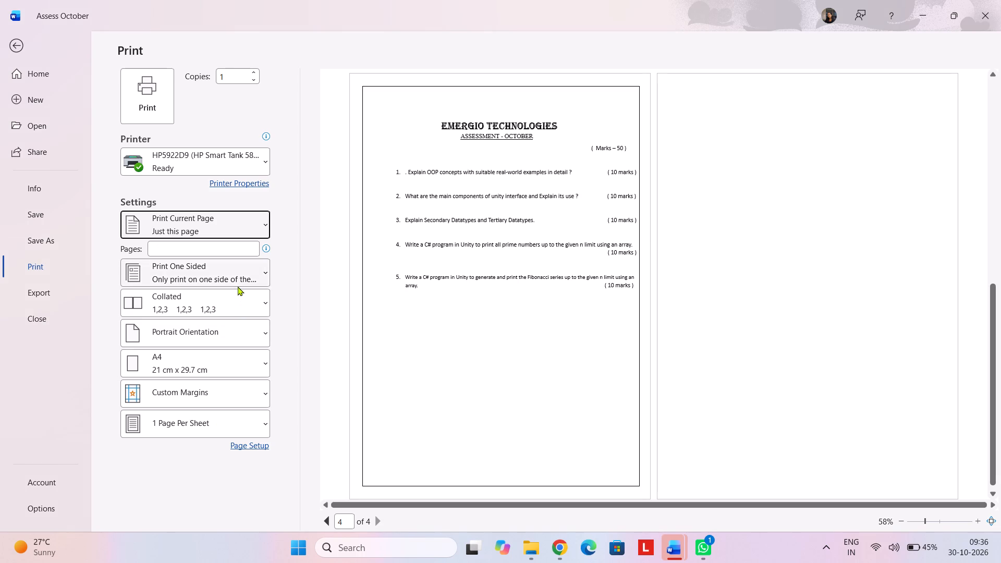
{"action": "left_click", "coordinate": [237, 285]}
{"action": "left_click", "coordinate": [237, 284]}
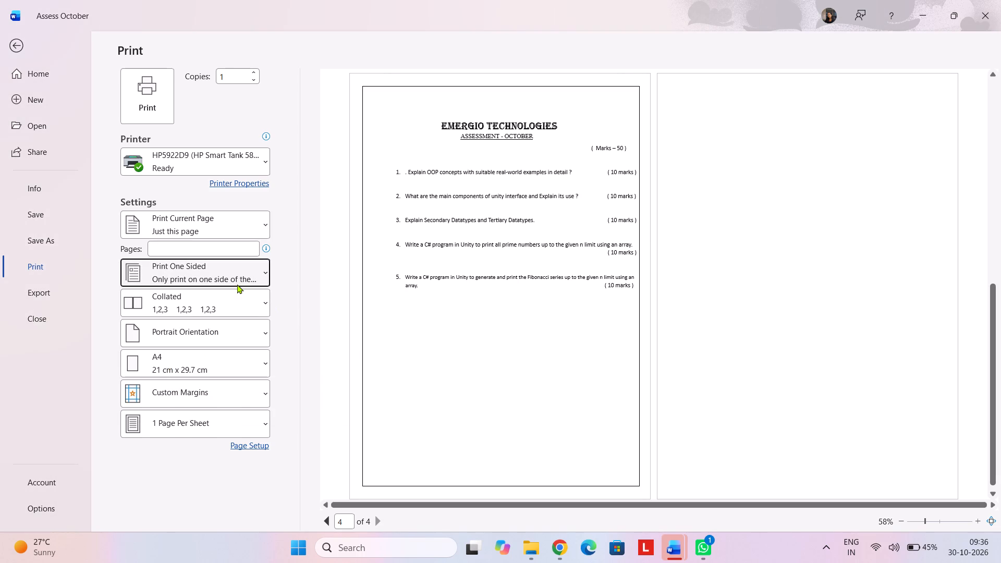
Check the preview pages for the position of the question page among the blank pages.
{"action": "scroll", "coordinate": [518, 336], "scroll_direction": "down", "scroll_amount": 3}
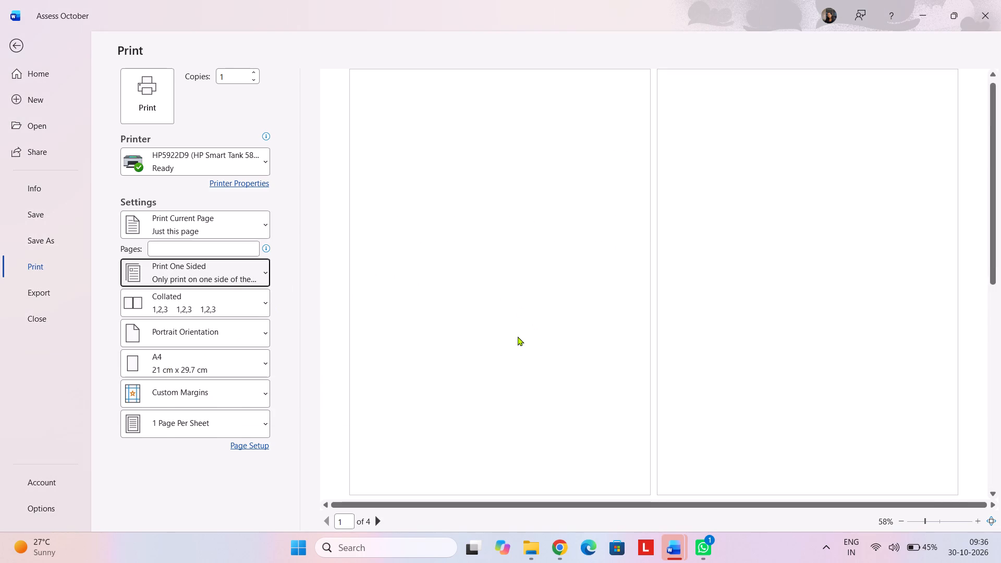
{"action": "scroll", "coordinate": [518, 336], "scroll_direction": "down", "scroll_amount": 1}
{"action": "left_click", "coordinate": [518, 336]}
{"action": "left_click", "coordinate": [754, 307]}
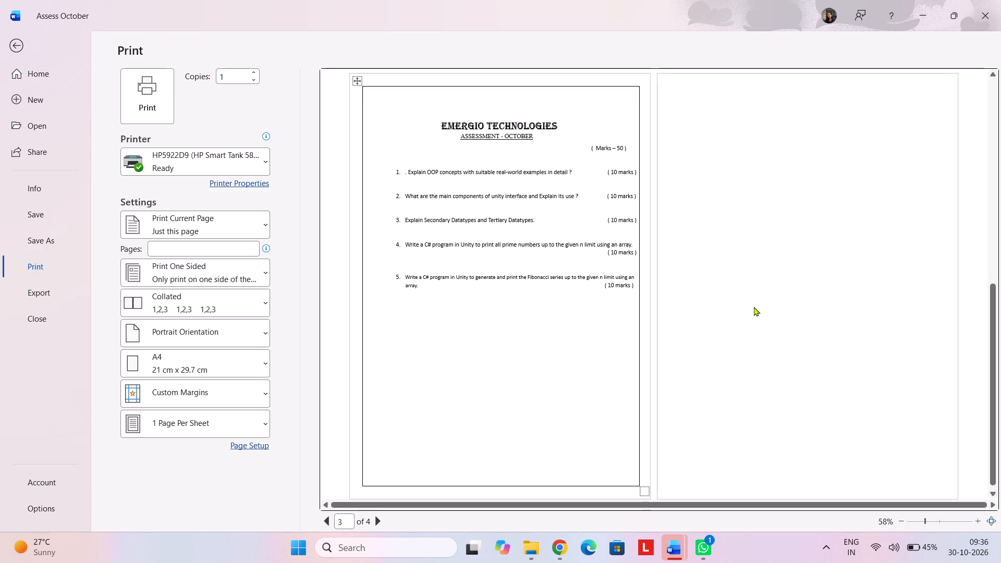
{"action": "left_click", "coordinate": [475, 315]}
{"action": "scroll", "coordinate": [475, 315], "scroll_direction": "up", "scroll_amount": 9}
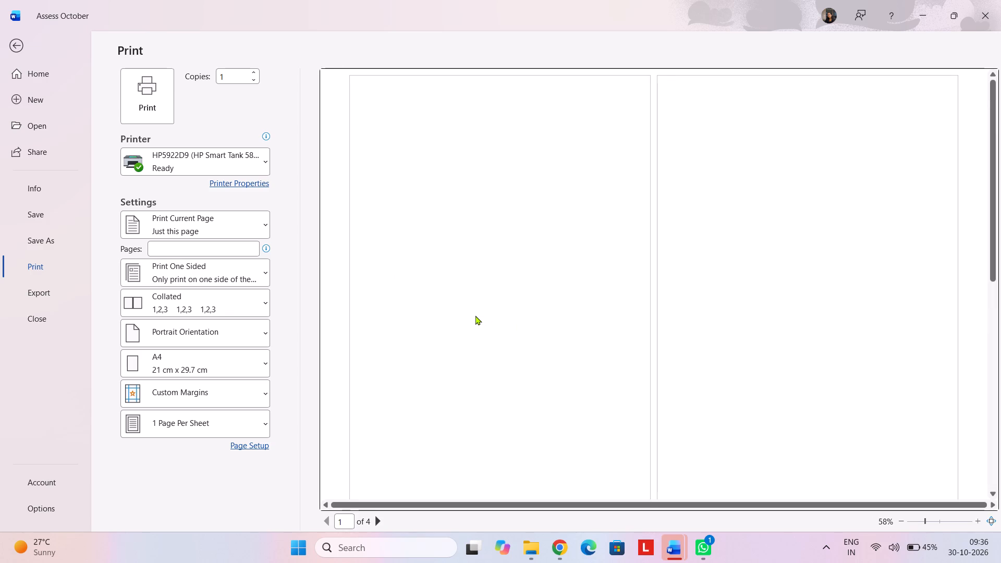
{"action": "scroll", "coordinate": [475, 315], "scroll_direction": "down", "scroll_amount": 10}
{"action": "left_click", "coordinate": [475, 315]}
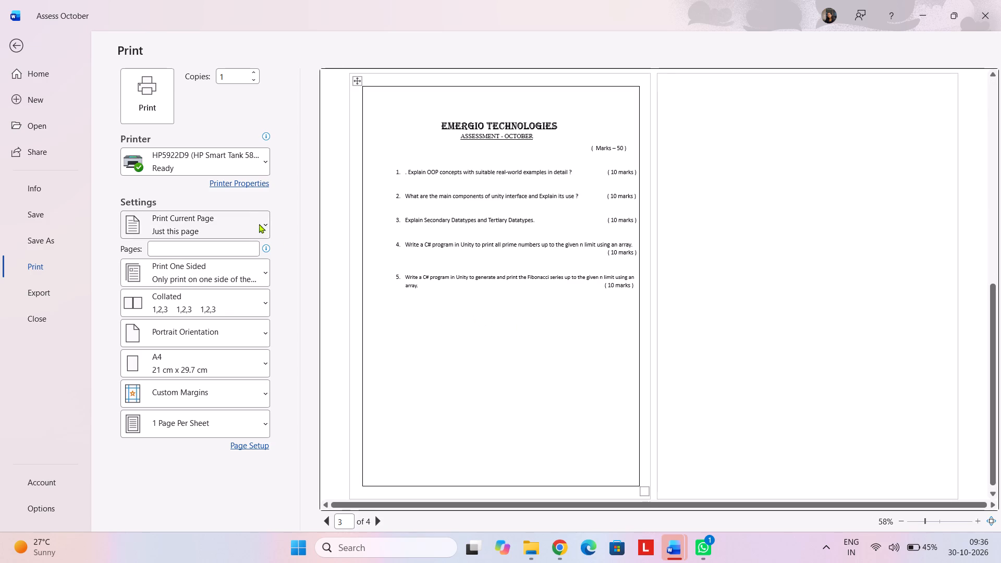
Restrict the print range to page 3, the bordered question page.
{"action": "left_click", "coordinate": [224, 230]}
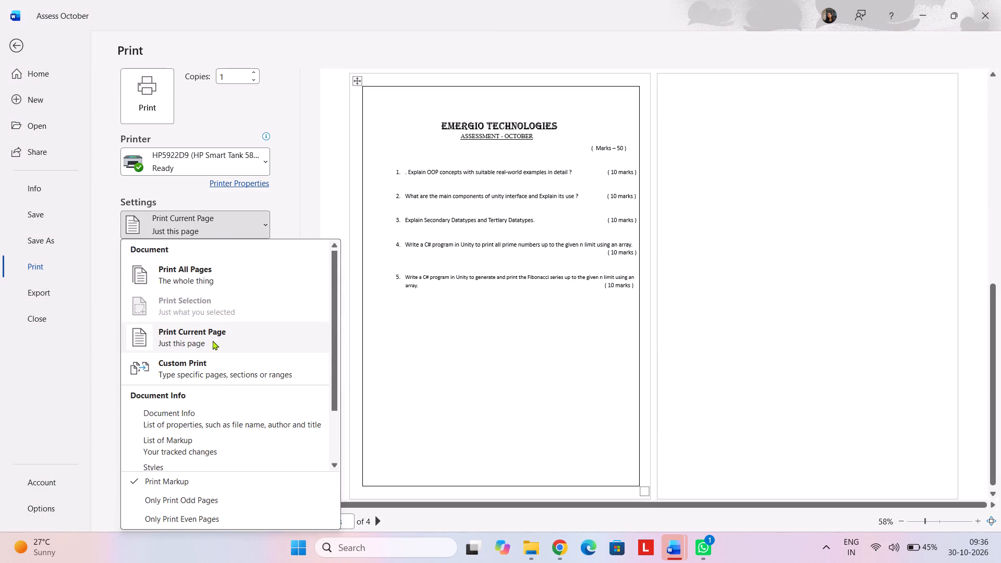
{"action": "left_click", "coordinate": [238, 273]}
{"action": "left_click", "coordinate": [194, 250]}
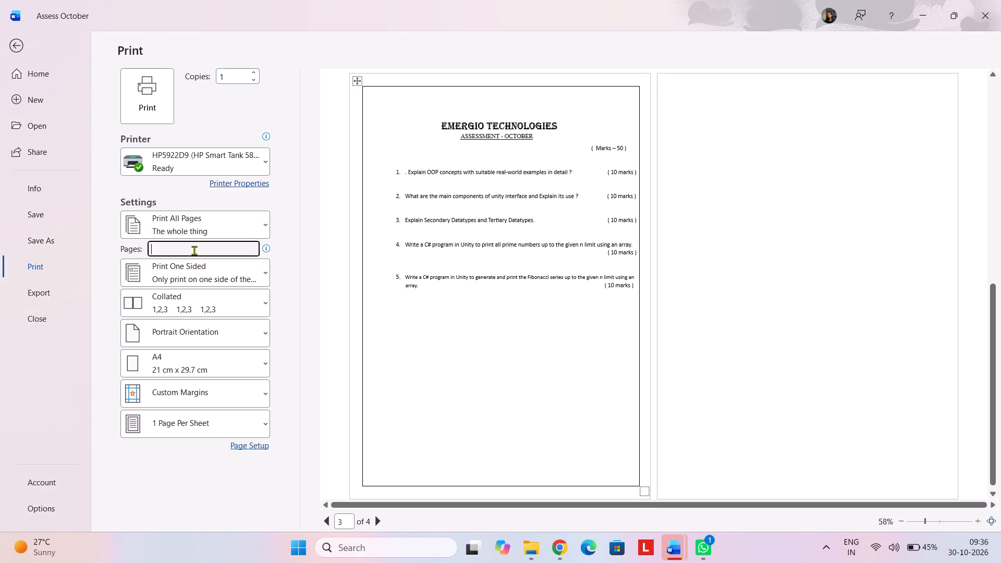
{"action": "key", "text": "3"}
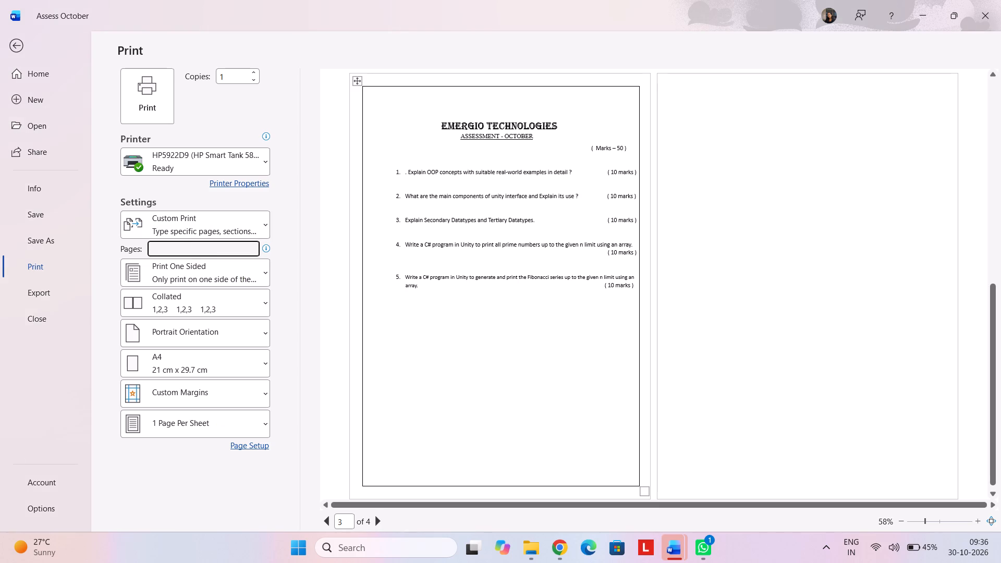
{"action": "scroll", "coordinate": [509, 313], "scroll_direction": "down", "scroll_amount": 2}
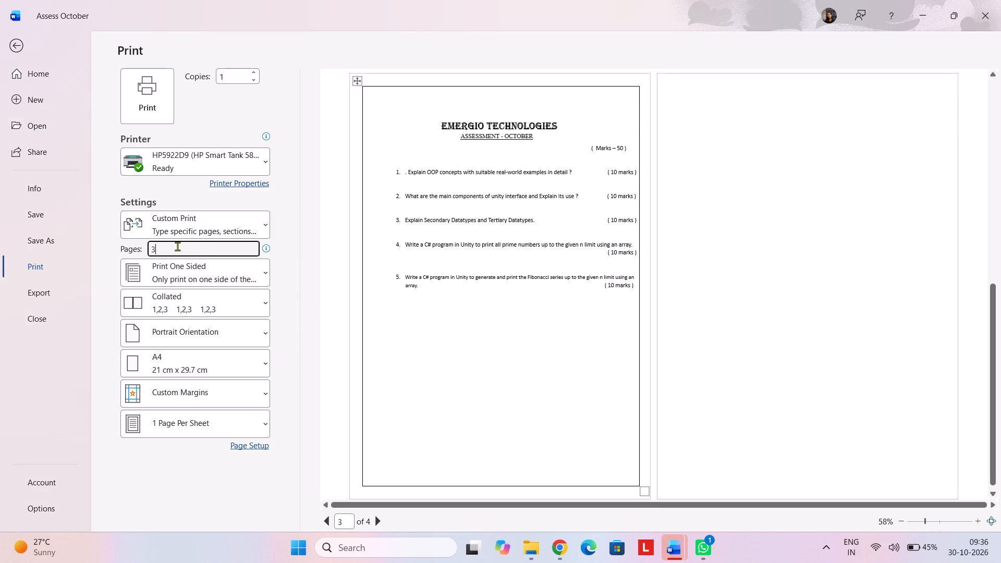
{"action": "left_click", "coordinate": [182, 250]}
Choose Microsoft Print to PDF as the printer.
{"action": "left_click", "coordinate": [187, 154]}
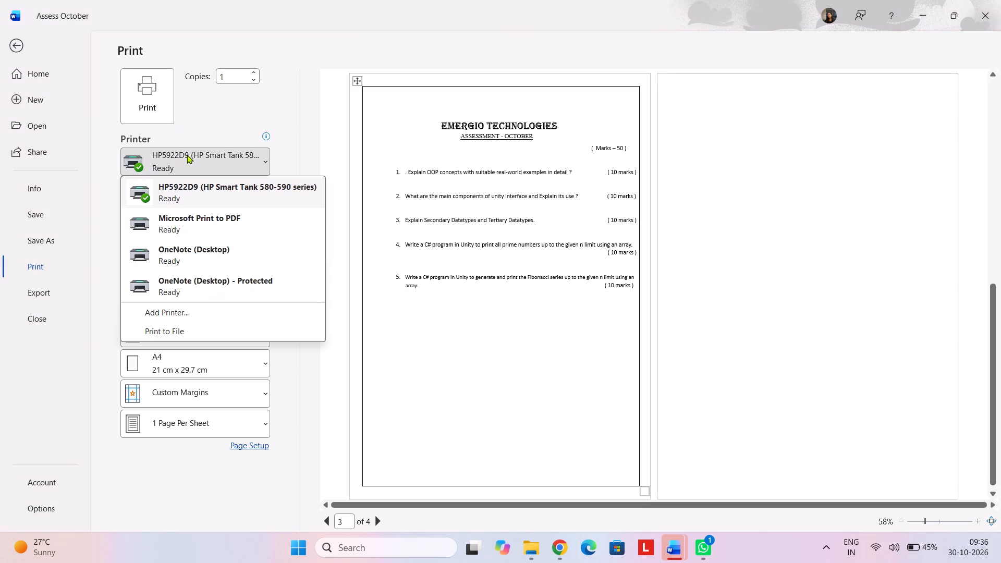
{"action": "scroll", "coordinate": [207, 282], "scroll_direction": "down", "scroll_amount": 4}
{"action": "left_click", "coordinate": [225, 223]}
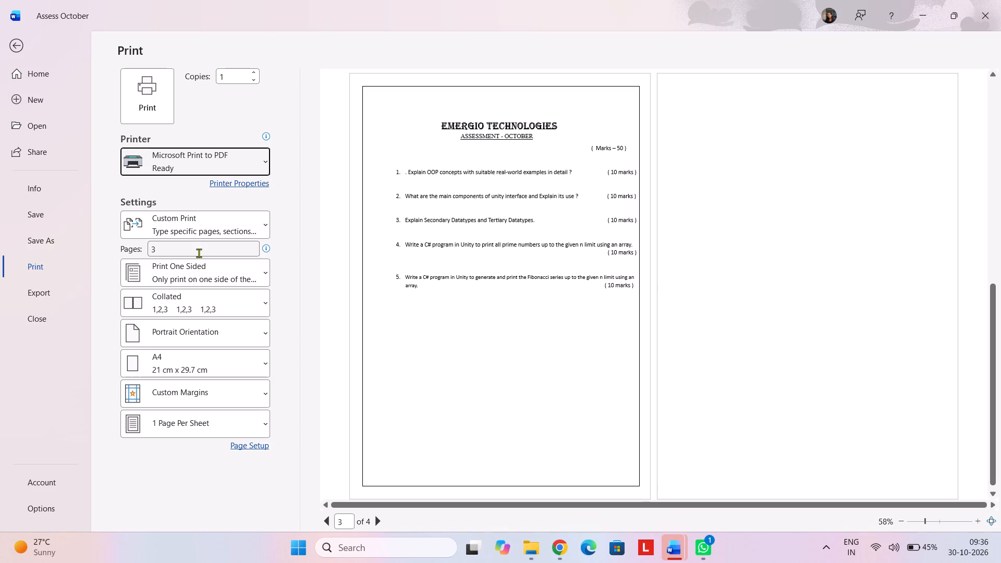
{"action": "scroll", "coordinate": [260, 164], "scroll_direction": "down", "scroll_amount": 3}
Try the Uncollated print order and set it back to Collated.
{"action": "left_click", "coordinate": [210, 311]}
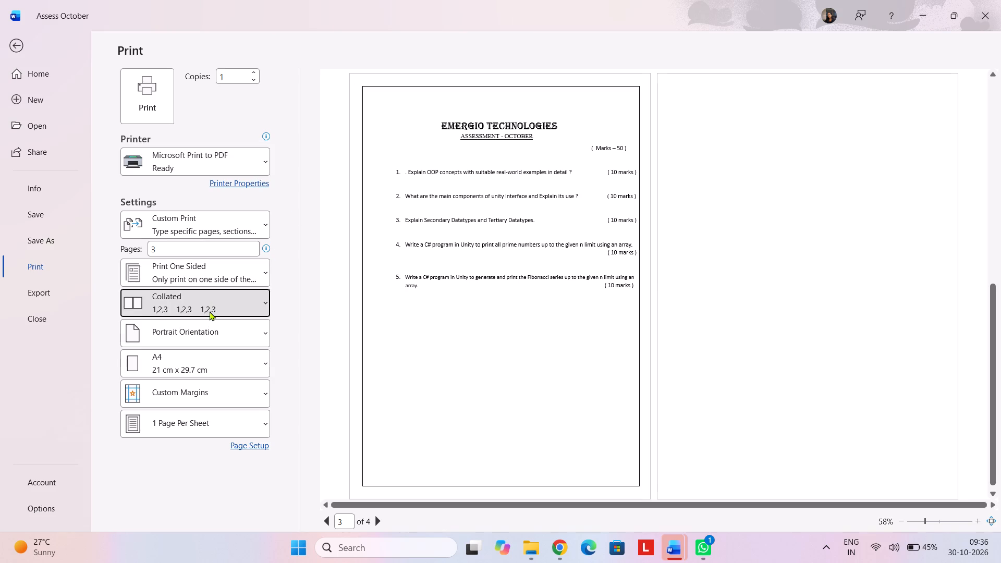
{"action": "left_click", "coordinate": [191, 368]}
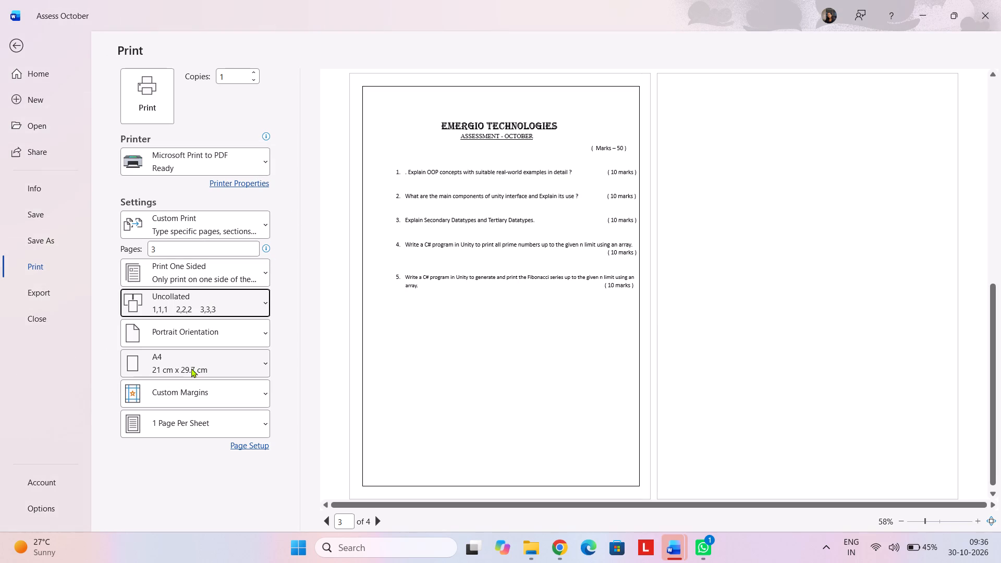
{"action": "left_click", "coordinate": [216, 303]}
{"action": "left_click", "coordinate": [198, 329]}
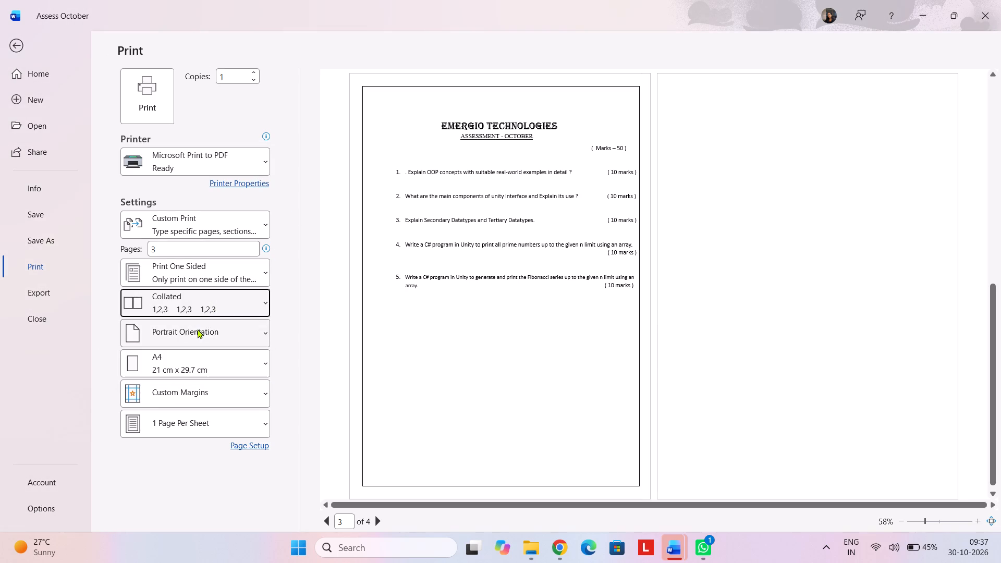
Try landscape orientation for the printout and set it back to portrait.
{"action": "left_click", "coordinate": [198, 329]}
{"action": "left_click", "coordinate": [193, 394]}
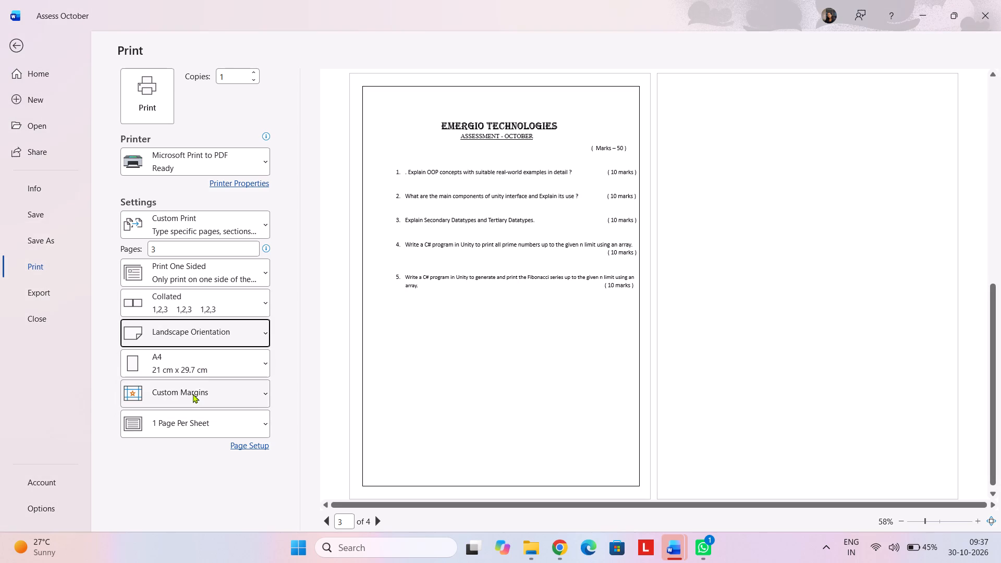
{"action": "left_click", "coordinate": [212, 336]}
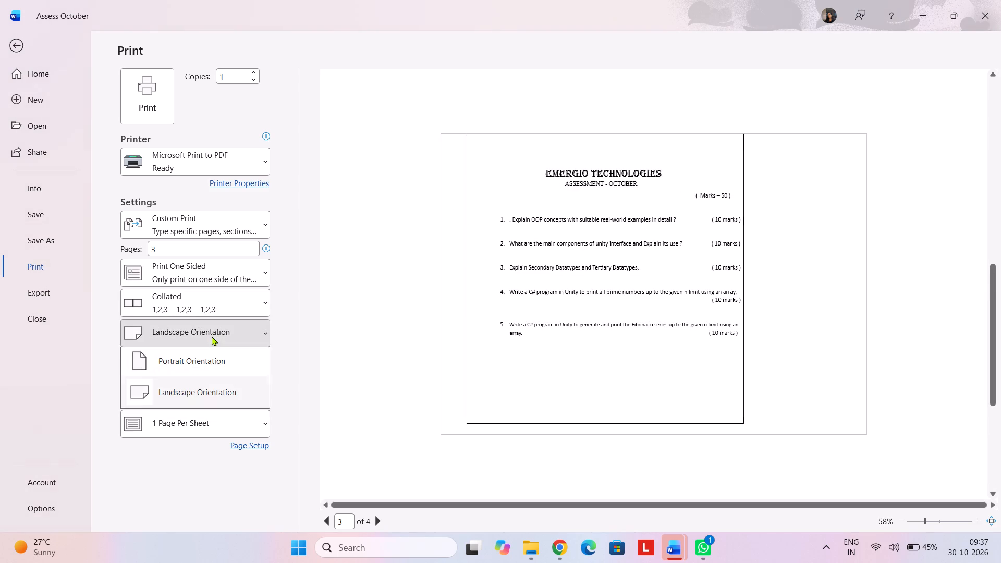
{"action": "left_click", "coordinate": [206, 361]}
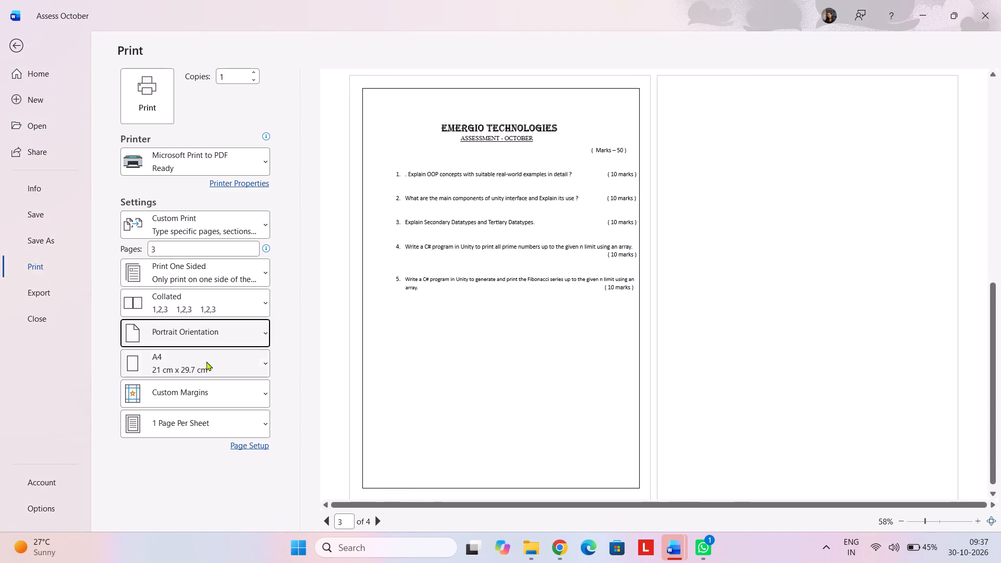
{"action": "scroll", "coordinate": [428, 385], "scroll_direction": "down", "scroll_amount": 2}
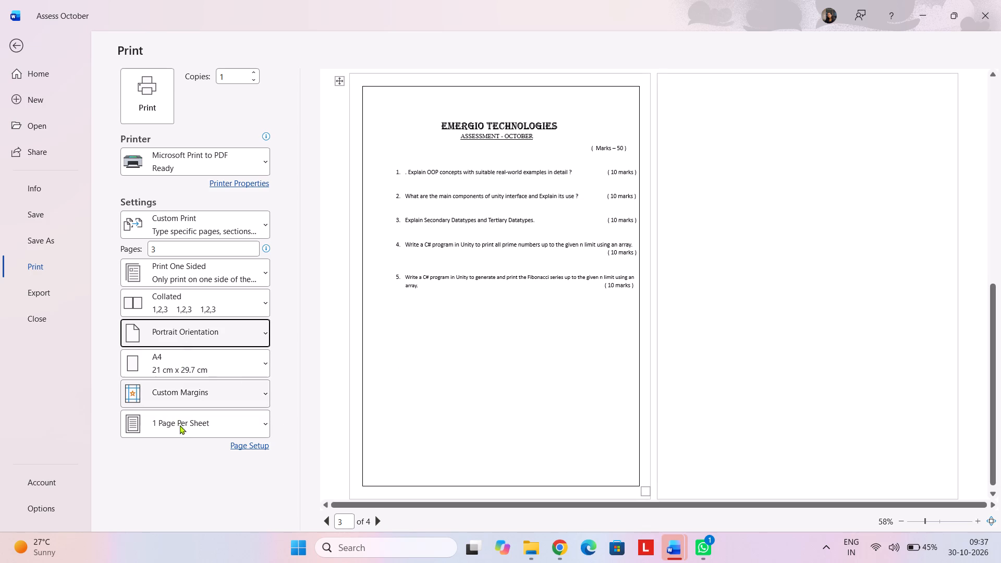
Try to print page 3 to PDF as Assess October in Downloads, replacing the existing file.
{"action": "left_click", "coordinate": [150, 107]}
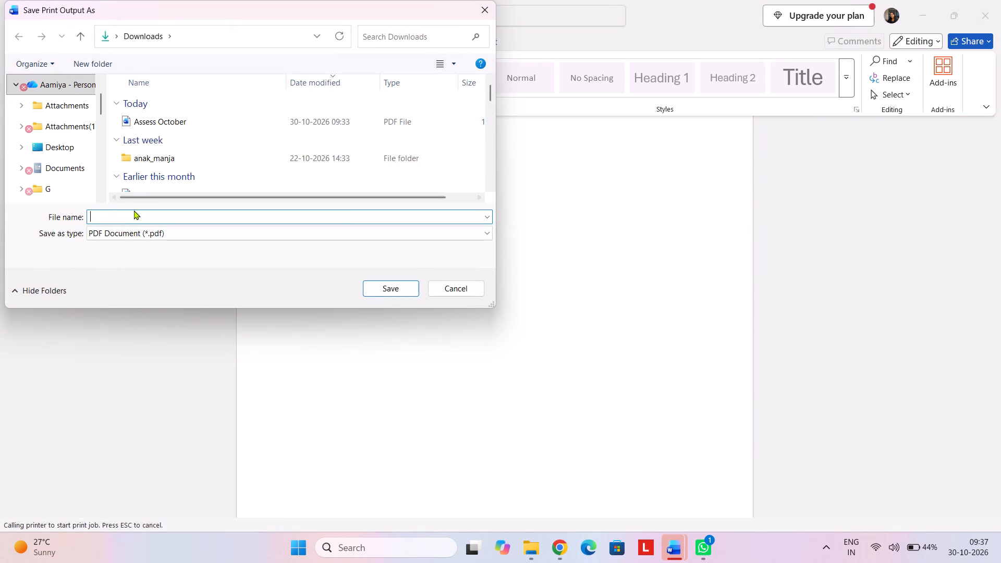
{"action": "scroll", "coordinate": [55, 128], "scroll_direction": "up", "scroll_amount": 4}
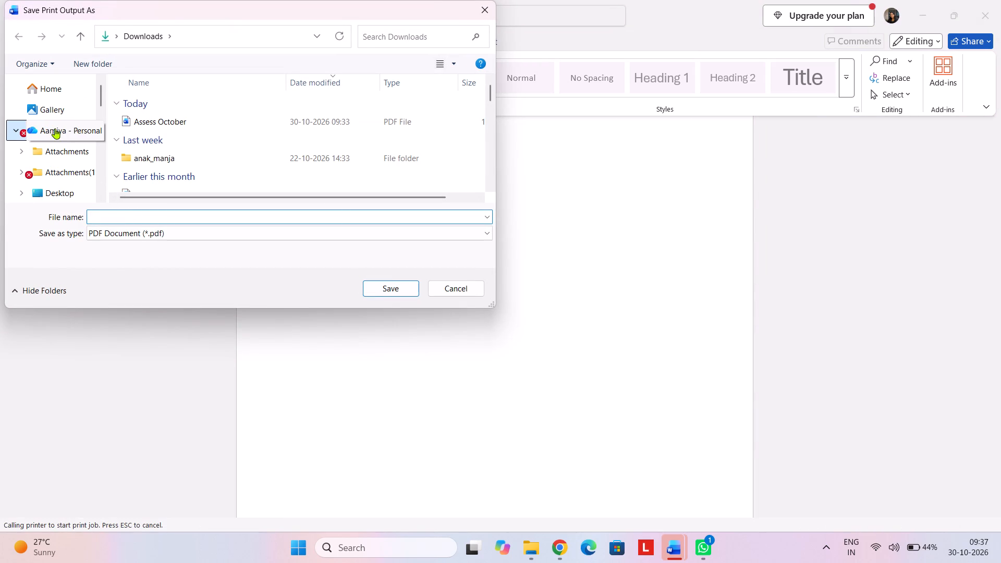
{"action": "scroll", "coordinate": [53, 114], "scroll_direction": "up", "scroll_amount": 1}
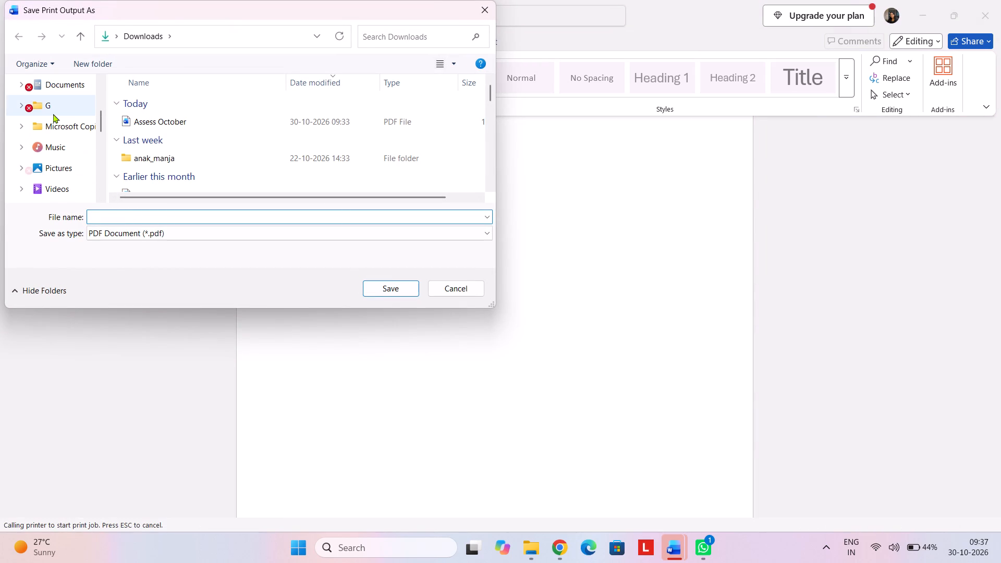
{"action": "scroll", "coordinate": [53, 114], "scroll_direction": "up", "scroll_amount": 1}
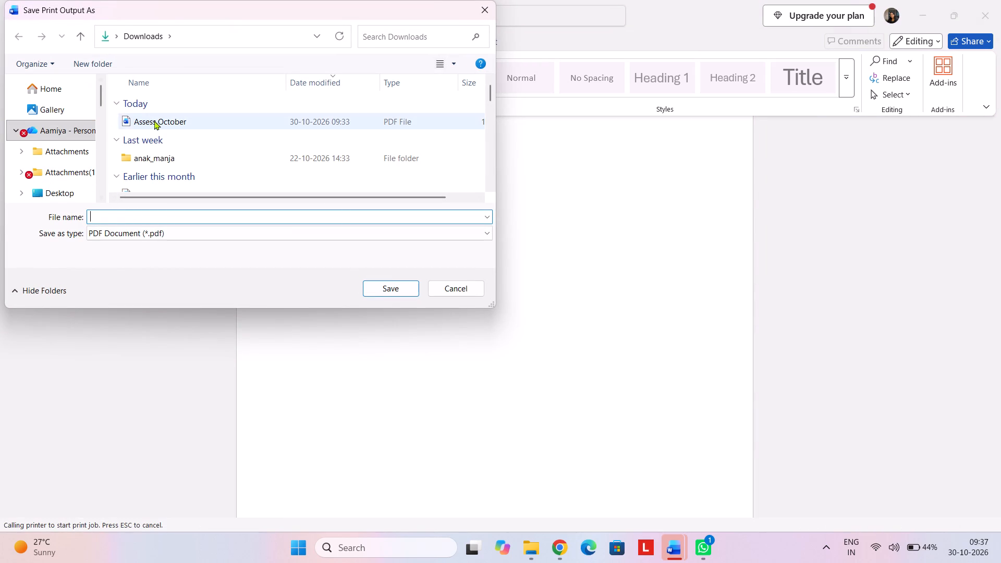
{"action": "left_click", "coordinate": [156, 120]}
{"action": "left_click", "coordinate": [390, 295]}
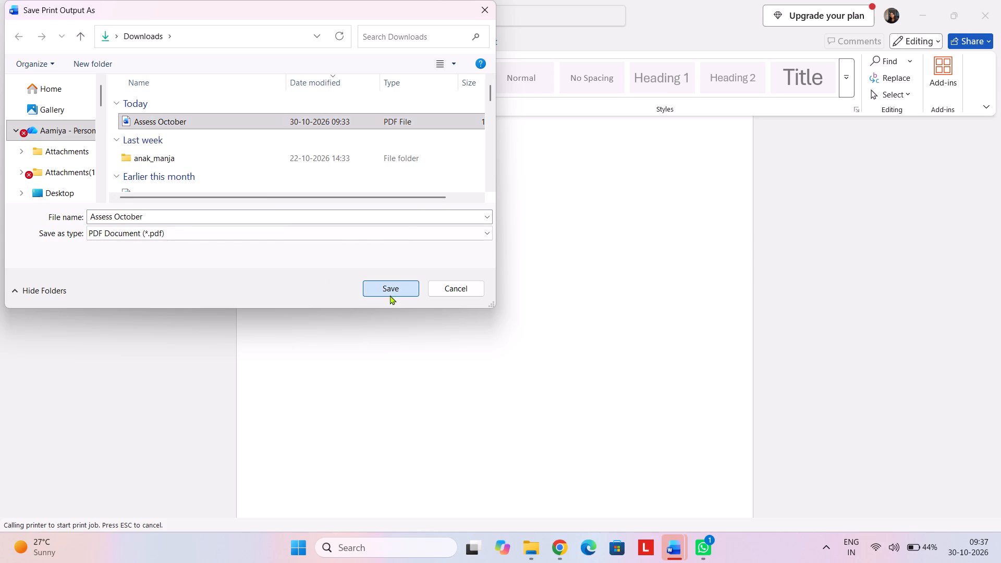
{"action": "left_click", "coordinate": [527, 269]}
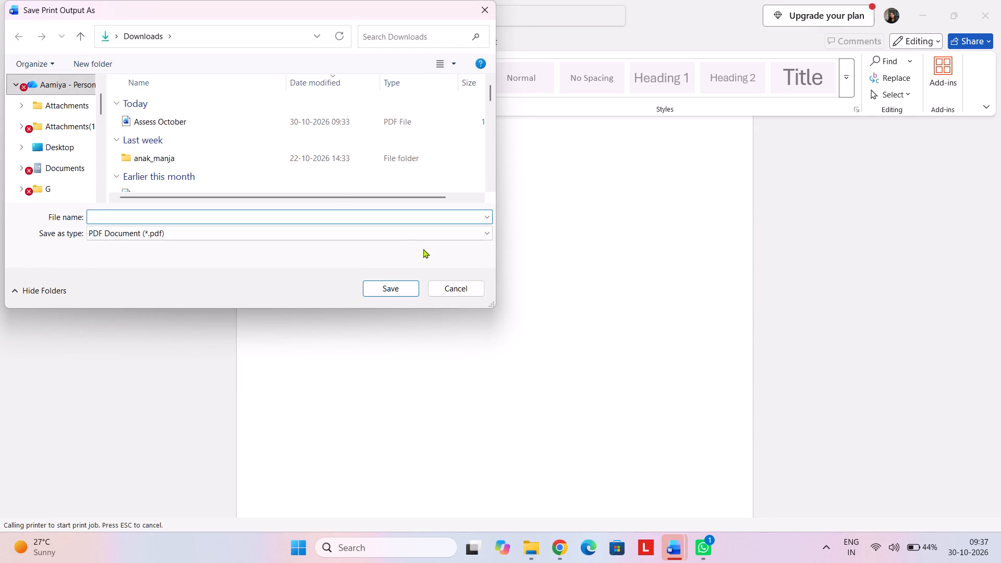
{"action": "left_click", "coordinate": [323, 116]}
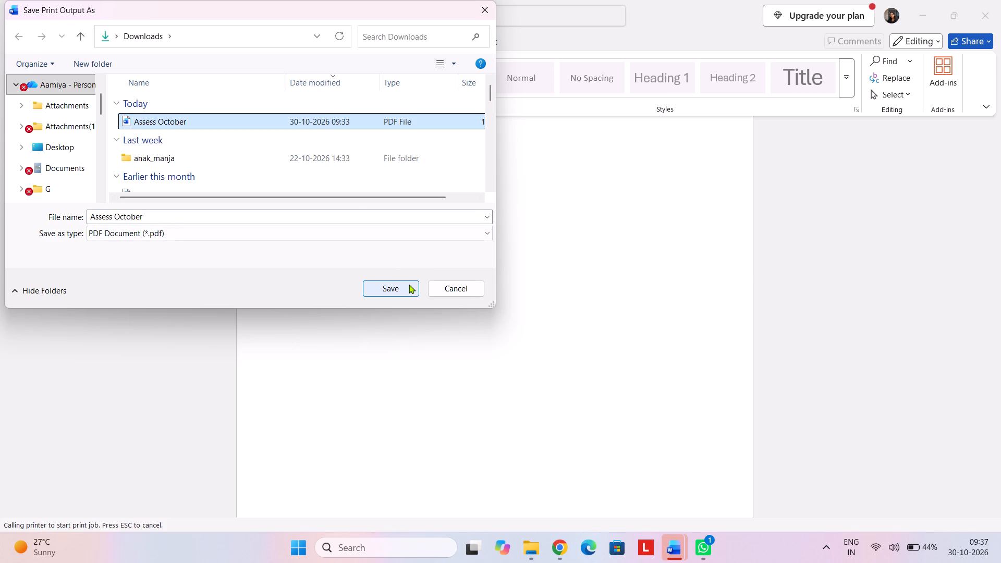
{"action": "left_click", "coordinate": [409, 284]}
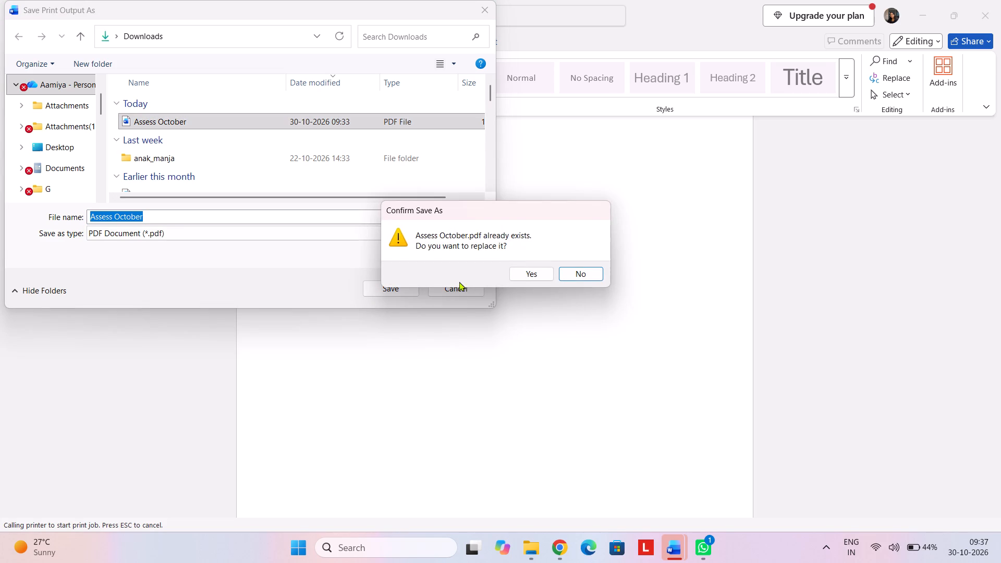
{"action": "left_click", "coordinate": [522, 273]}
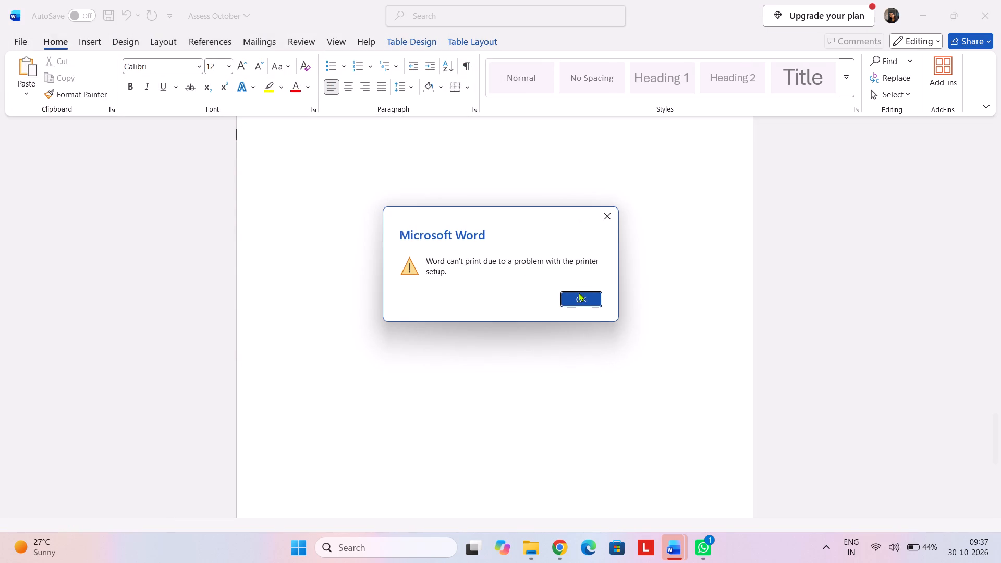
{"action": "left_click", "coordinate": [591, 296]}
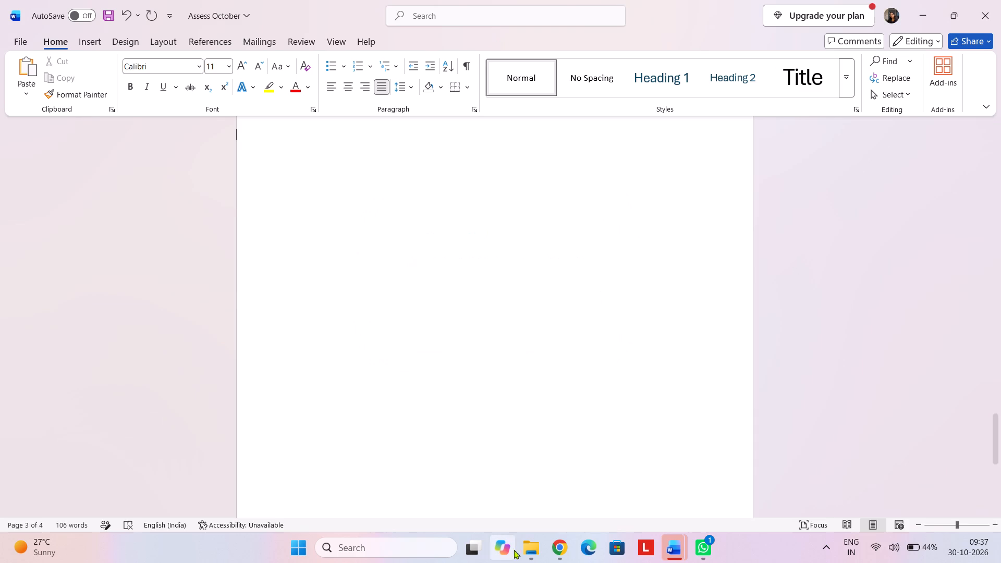
Open the Assess October PDF from the Downloads folder in File Explorer and check its pages.
{"action": "left_click", "coordinate": [529, 555]}
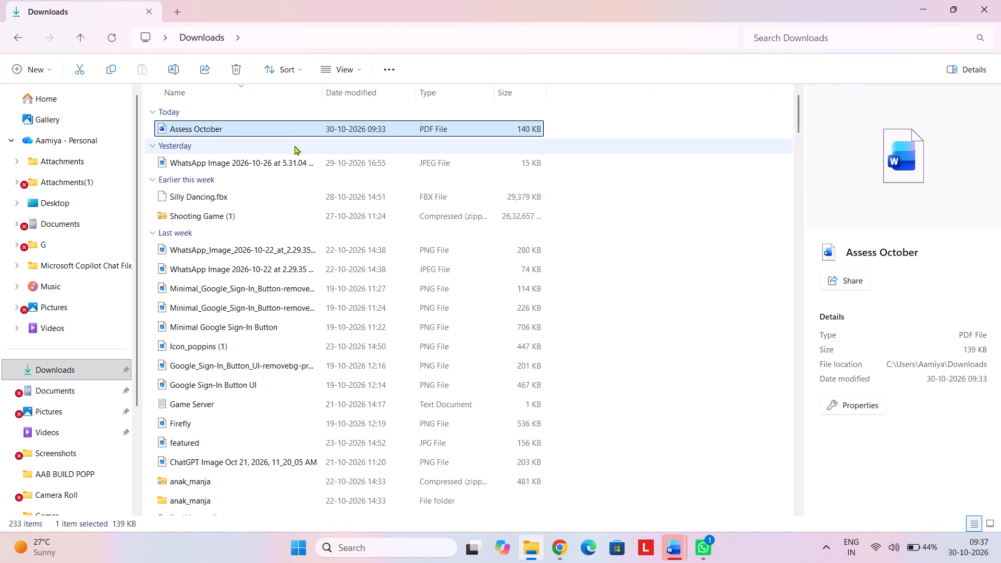
{"action": "double_click", "coordinate": [302, 131]}
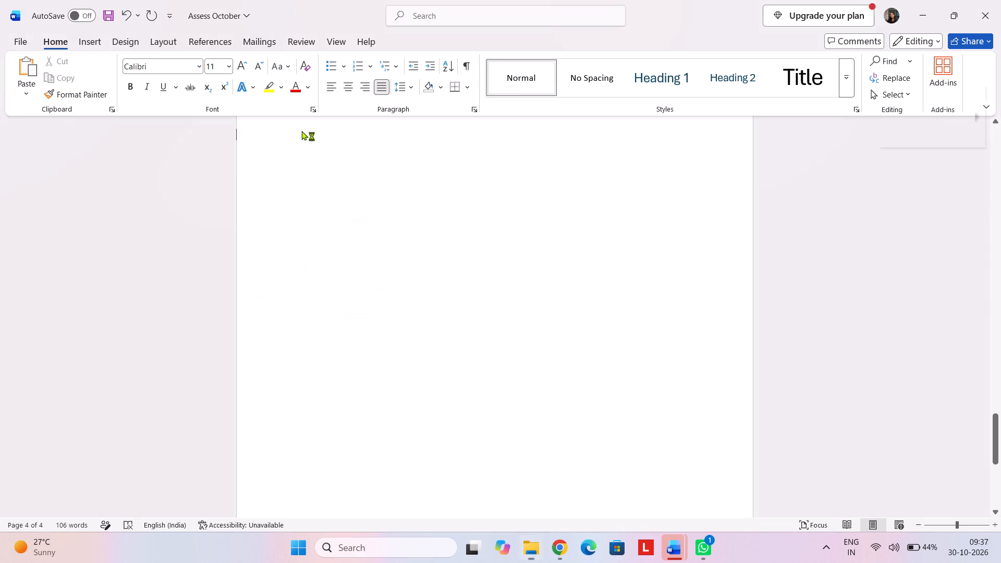
{"action": "scroll", "coordinate": [326, 305], "scroll_direction": "down", "scroll_amount": 9}
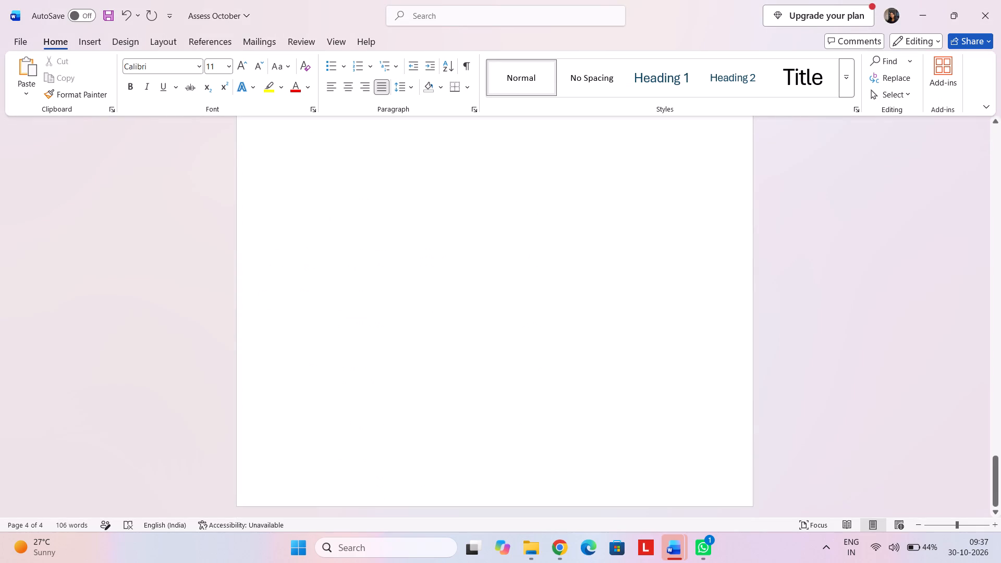
{"action": "scroll", "coordinate": [326, 305], "scroll_direction": "down", "scroll_amount": 2}
{"action": "scroll", "coordinate": [326, 305], "scroll_direction": "up", "scroll_amount": 14}
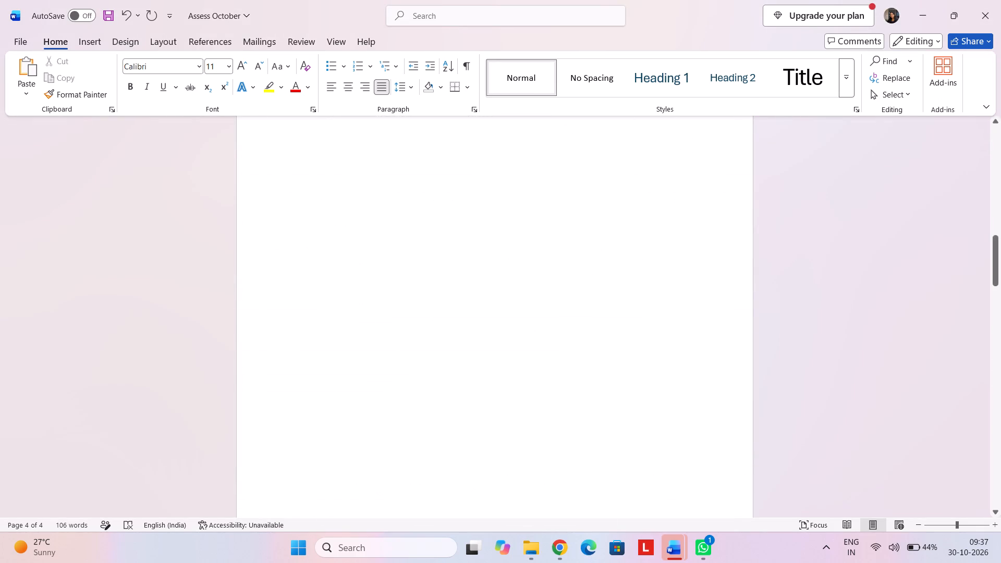
{"action": "scroll", "coordinate": [326, 305], "scroll_direction": "up", "scroll_amount": 8}
{"action": "scroll", "coordinate": [326, 305], "scroll_direction": "down", "scroll_amount": 10}
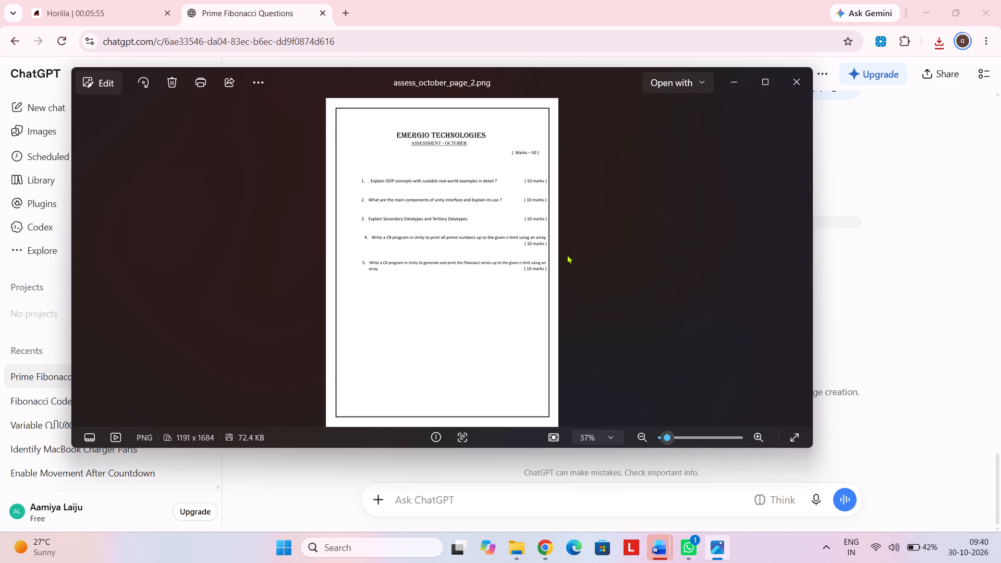
Share the assess_october_page_2.png image from Photos through WhatsApp.
{"action": "left_click", "coordinate": [230, 74]}
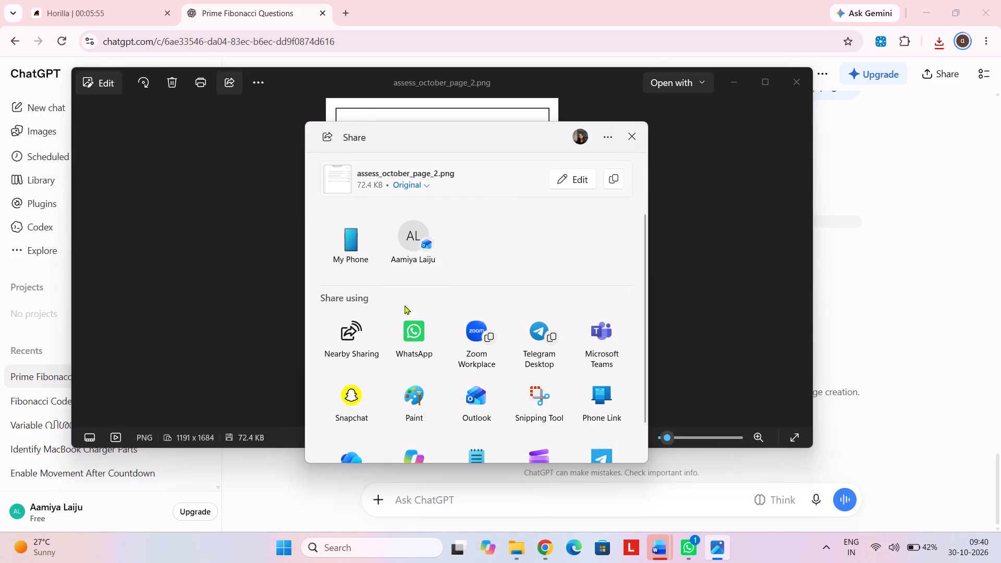
{"action": "left_click", "coordinate": [415, 338]}
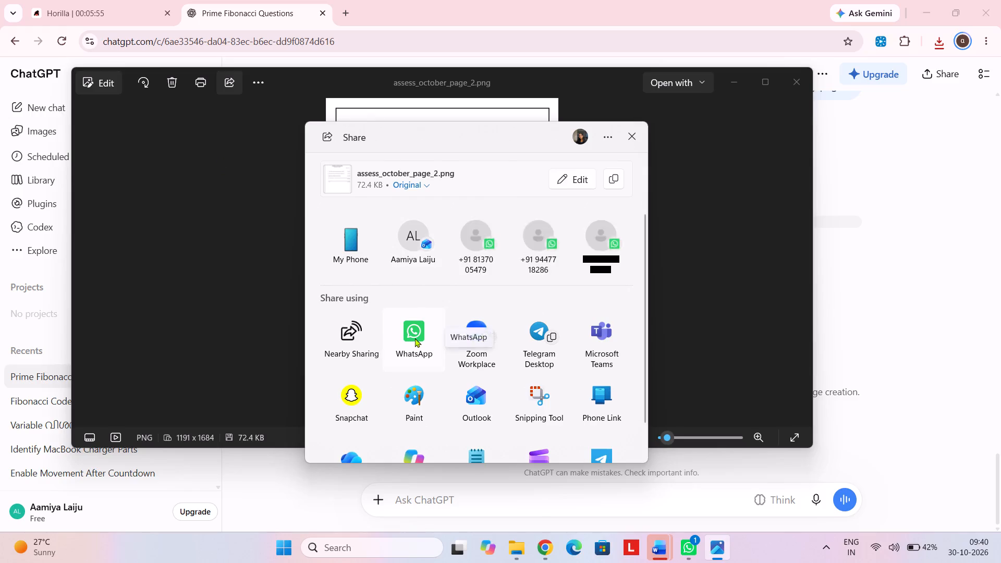
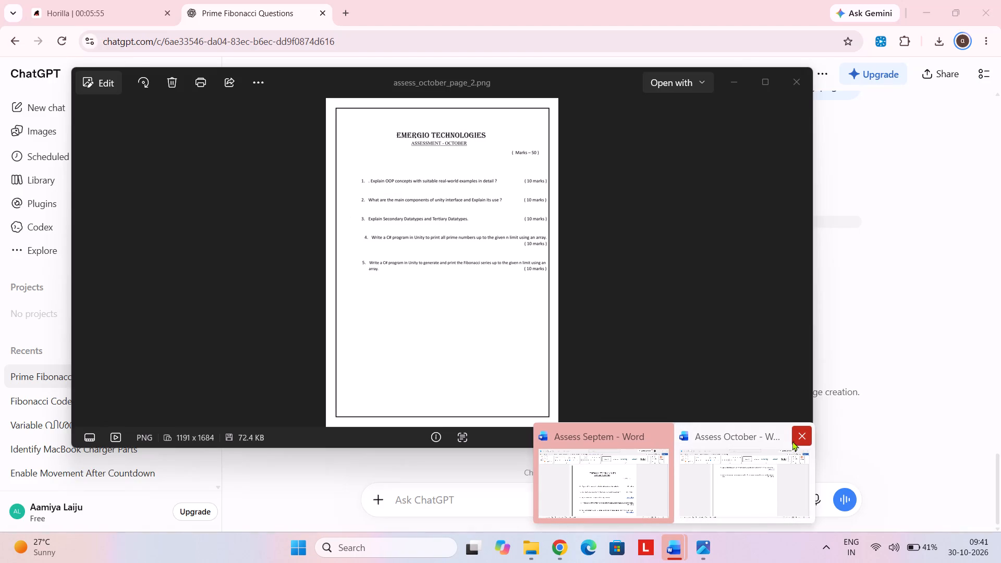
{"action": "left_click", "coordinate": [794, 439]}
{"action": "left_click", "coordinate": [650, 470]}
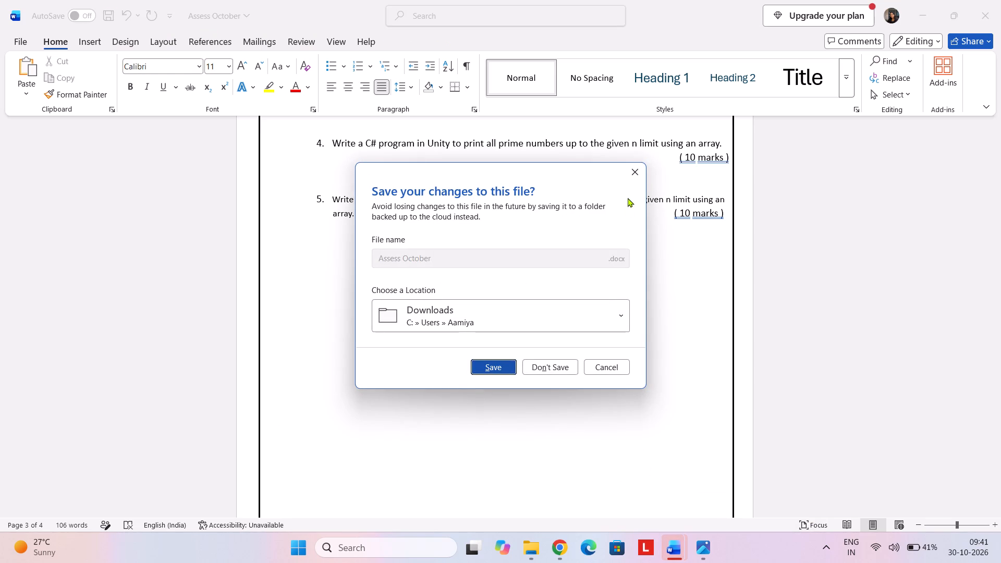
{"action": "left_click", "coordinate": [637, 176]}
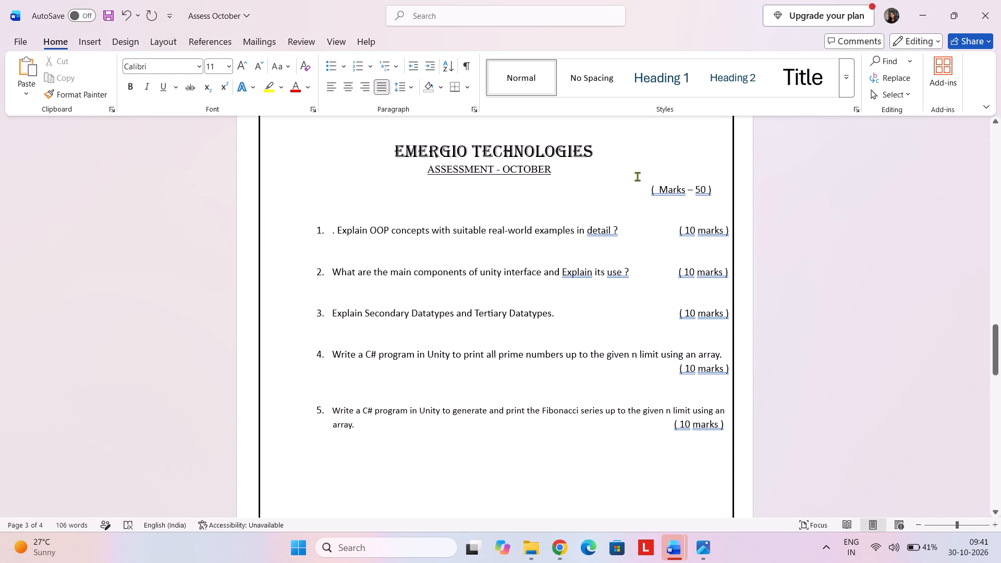
Switch to the Assess October document in Word to view its assessment question page.
{"action": "left_click", "coordinate": [673, 539]}
{"action": "left_click", "coordinate": [711, 475]}
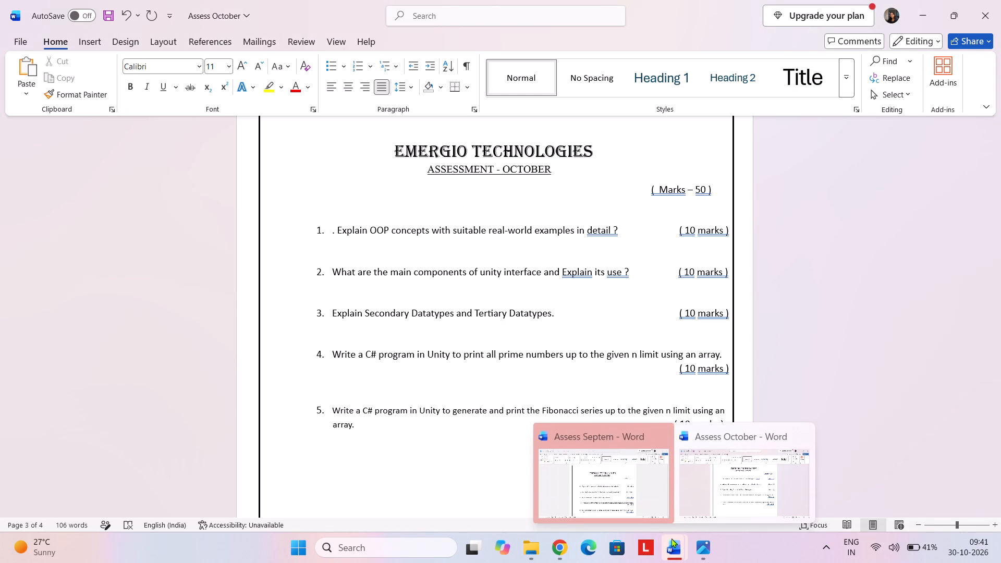
{"action": "left_click", "coordinate": [758, 449]}
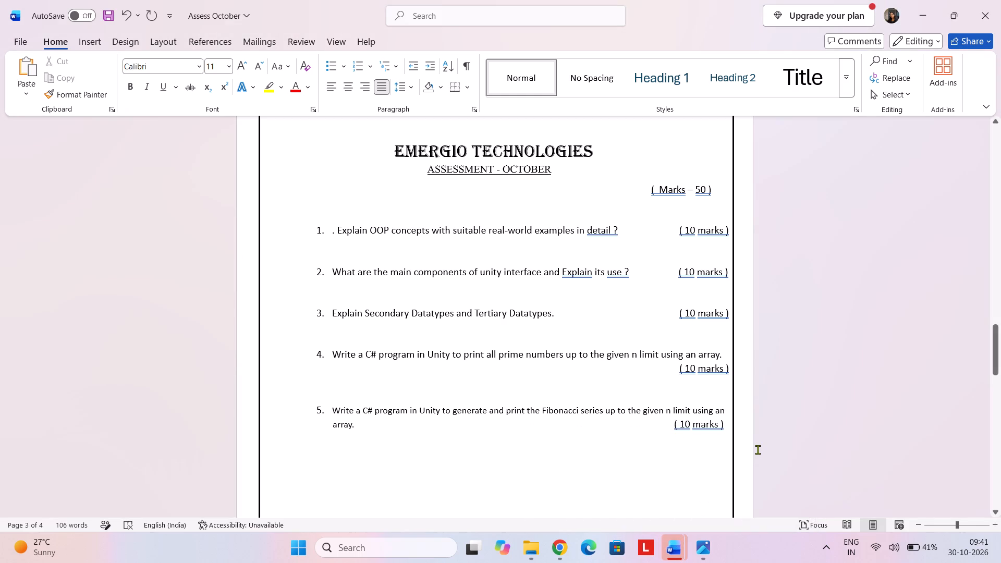
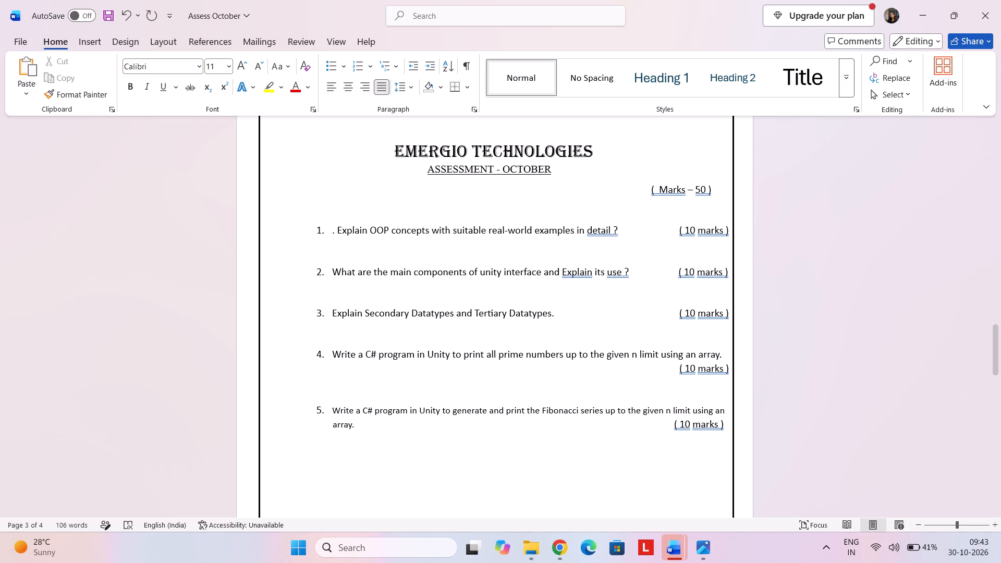
Replace the full stop at the end of question 3, after "Tertiary Datatypes", with a space and a question mark.
{"action": "scroll", "coordinate": [356, 458], "scroll_direction": "right", "scroll_amount": 2}
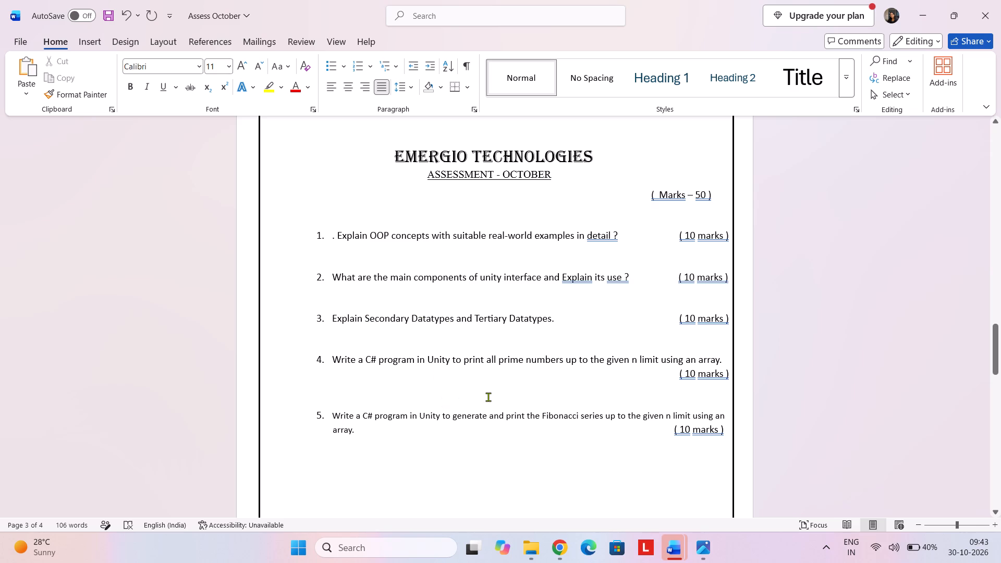
{"action": "scroll", "coordinate": [488, 397], "scroll_direction": "right", "scroll_amount": 1}
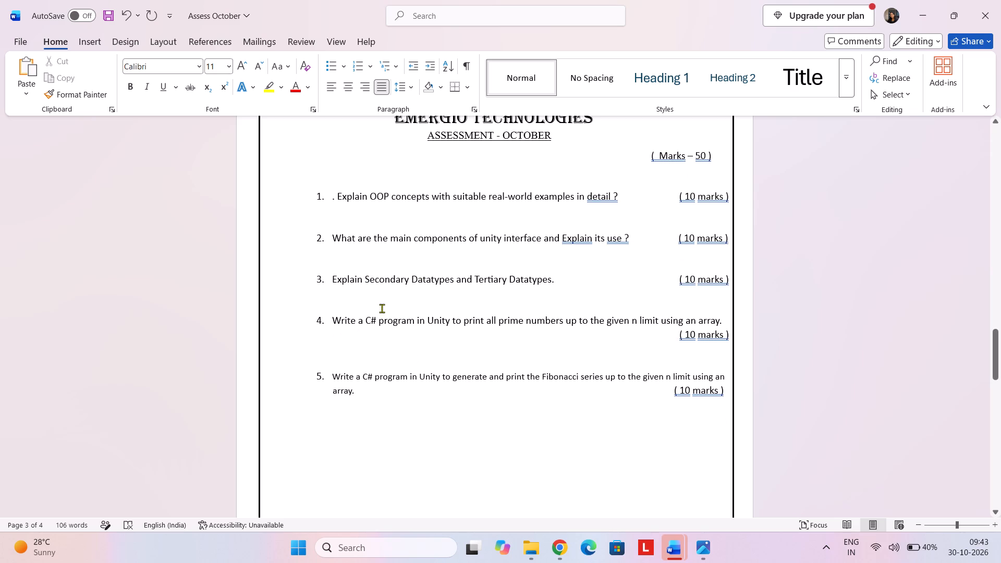
{"action": "scroll", "coordinate": [427, 298], "scroll_direction": "up", "scroll_amount": 1}
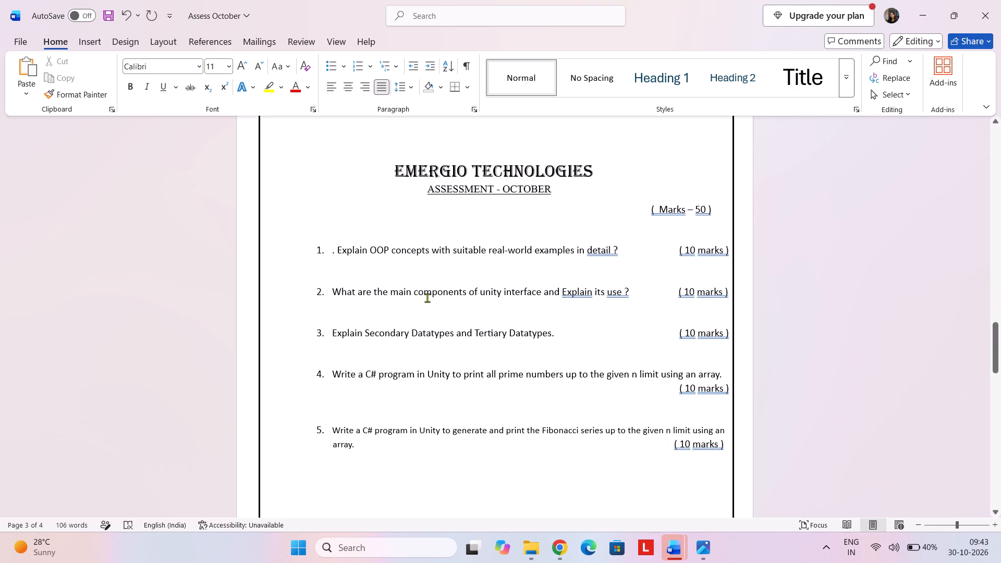
{"action": "left_click", "coordinate": [562, 330]}
{"action": "key", "text": "Left"}
{"action": "key", "text": "Left"}
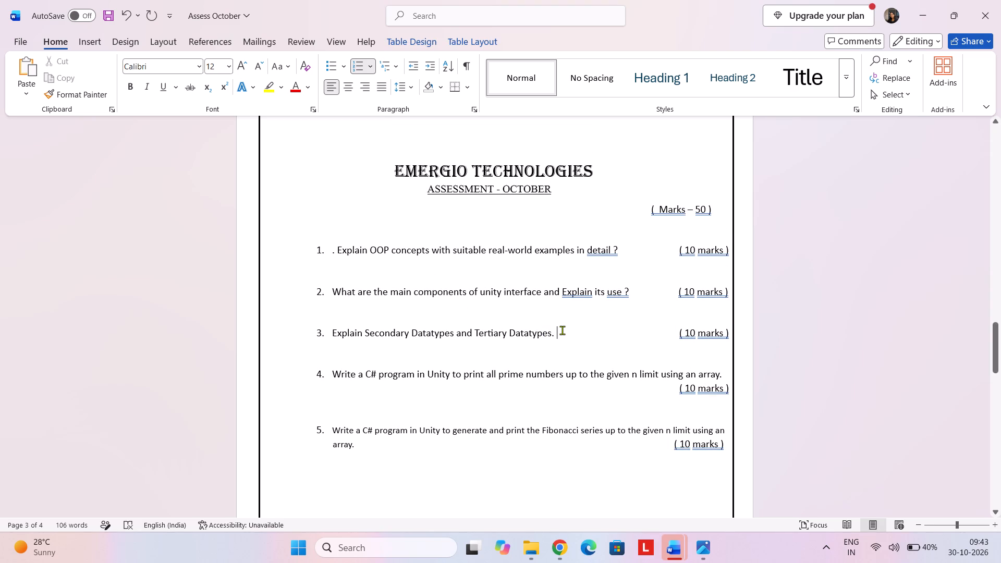
{"action": "key", "text": "Left"}
{"action": "key", "text": "BackSpace"}
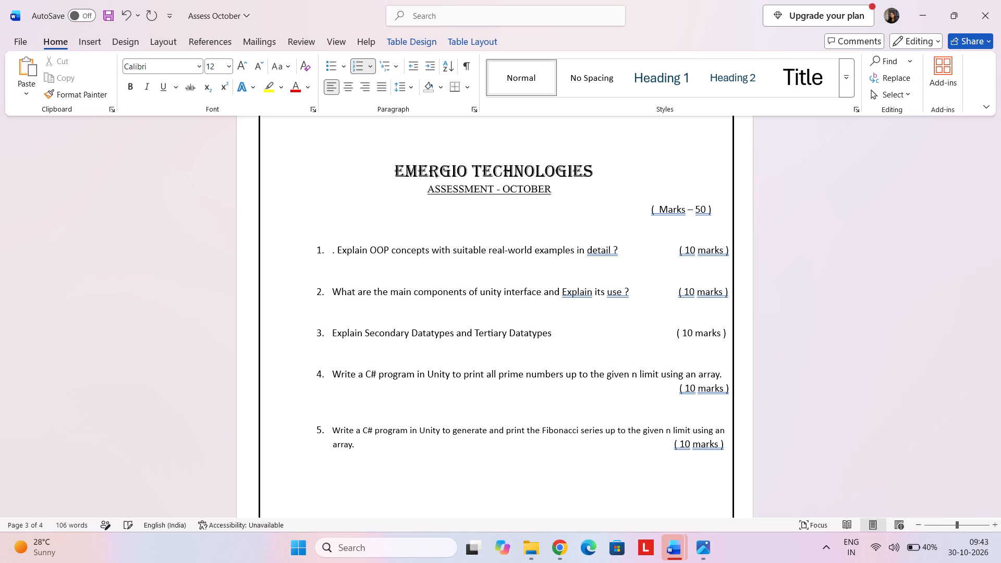
{"action": "key", "text": "space"}
{"action": "type", "text": "/"}
{"action": "key", "text": "BackSpace"}
{"action": "key", "text": "shift+question"}
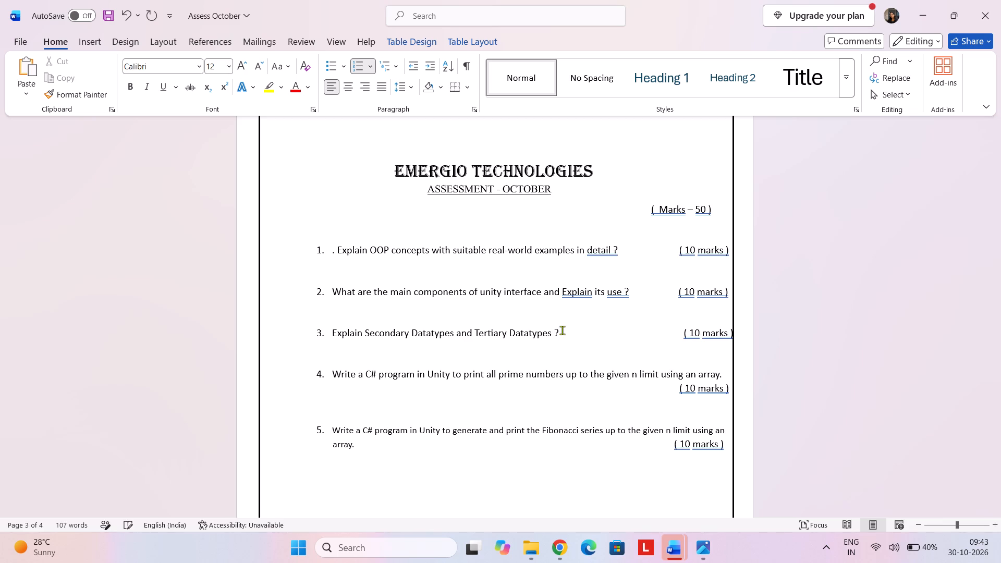
Replace the full stop at the end of question 4, about prime numbers, with a space and a question mark.
{"action": "left_click", "coordinate": [725, 377]}
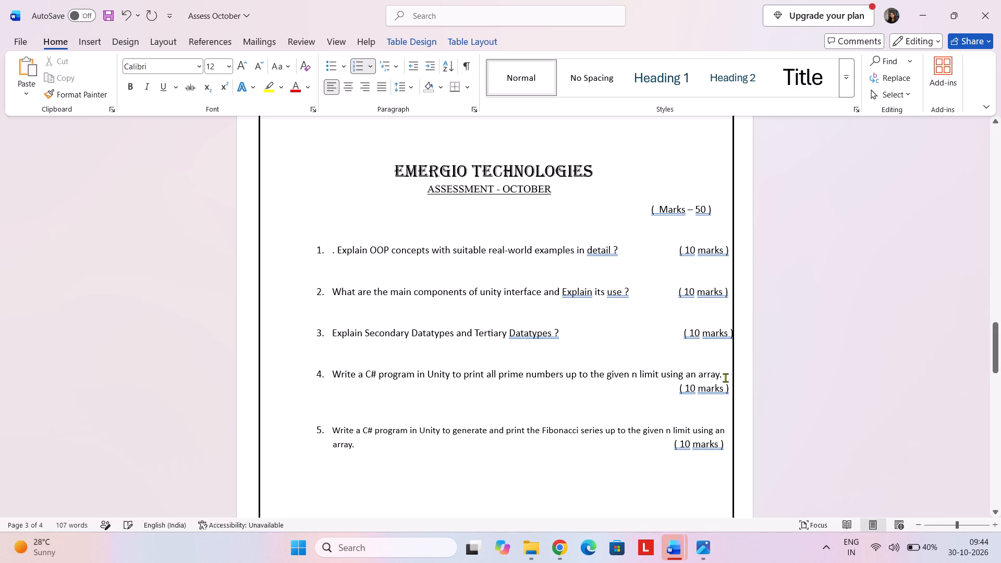
{"action": "key", "text": "Left"}
{"action": "key", "text": "BackSpace"}
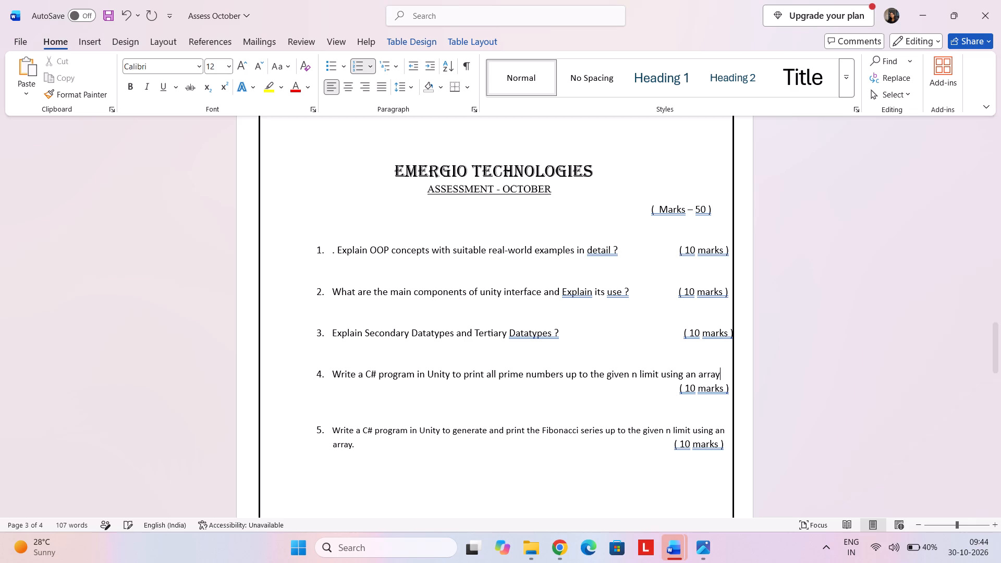
{"action": "key", "text": "space"}
{"action": "key", "text": "shift+question"}
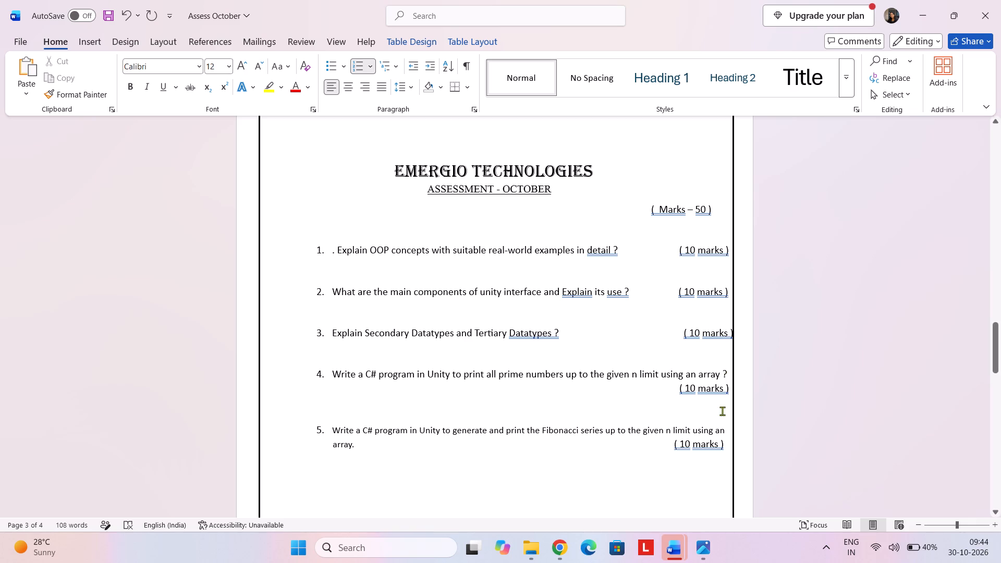
Replace the full stop at the end of question 5, about the Fibonacci series, with a space and a question mark.
{"action": "left_click", "coordinate": [357, 450]}
{"action": "key", "text": "Left"}
{"action": "key", "text": "BackSpace"}
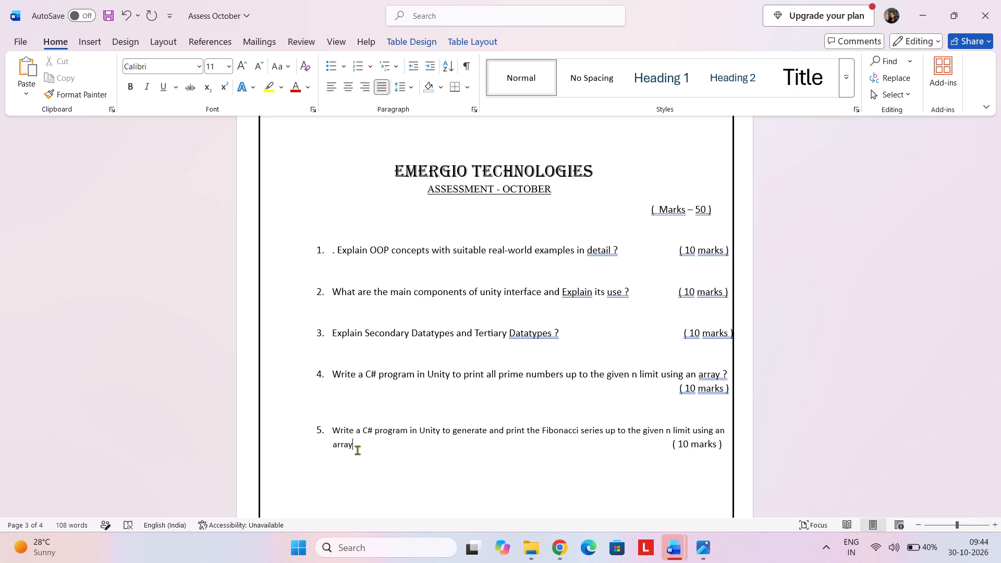
{"action": "key", "text": "shift+question"}
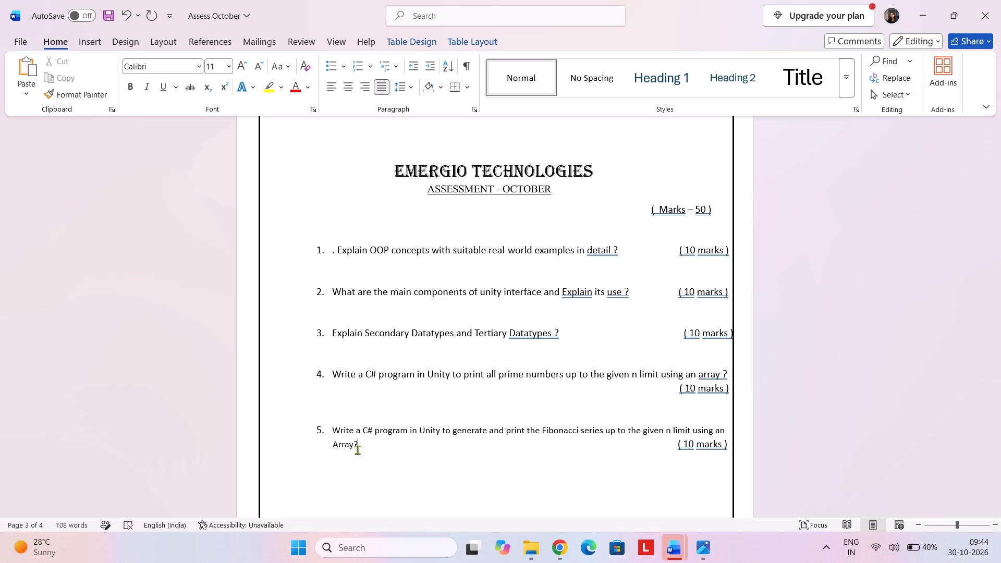
{"action": "key", "text": "Left"}
{"action": "key", "text": "space"}
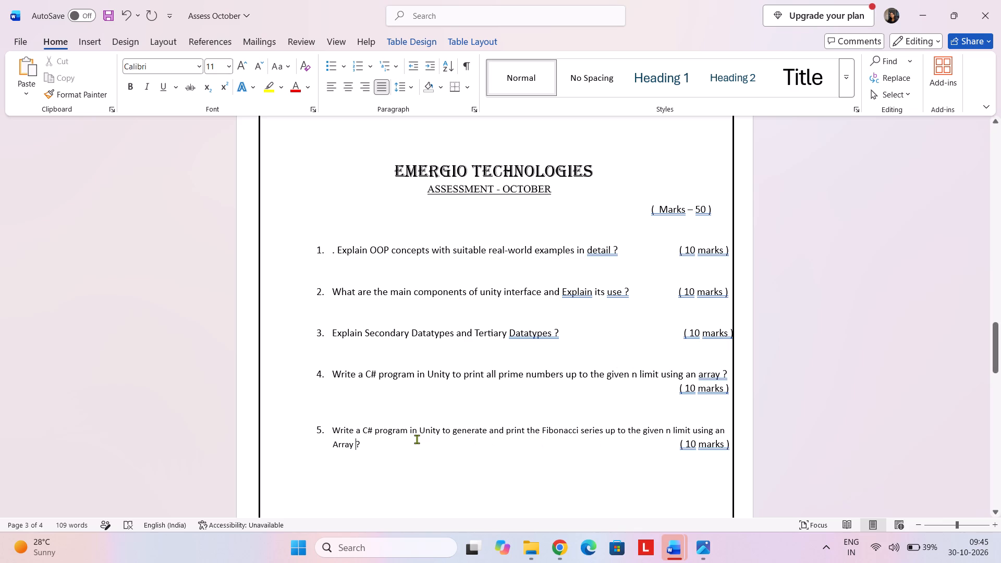
{"action": "key", "text": "Left"}
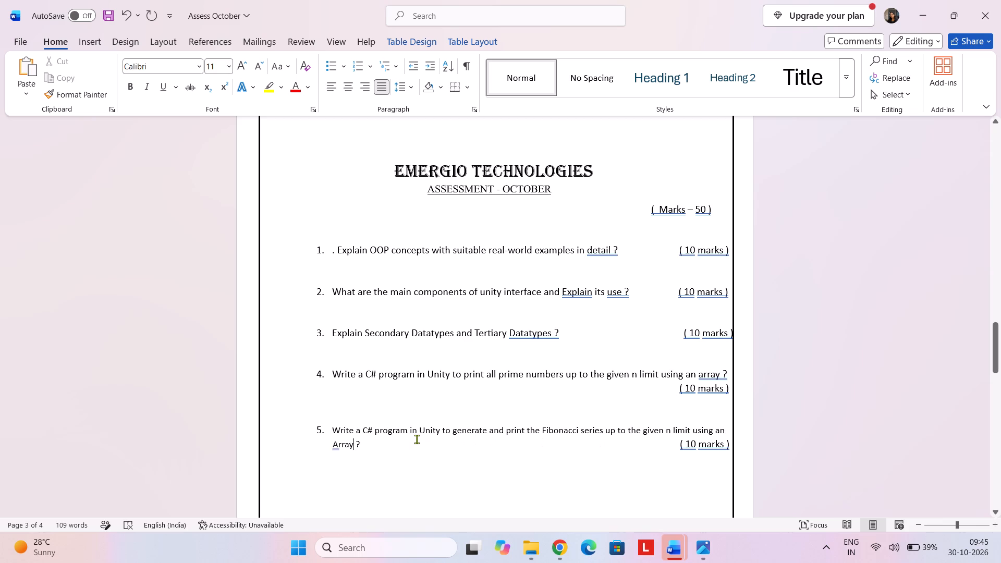
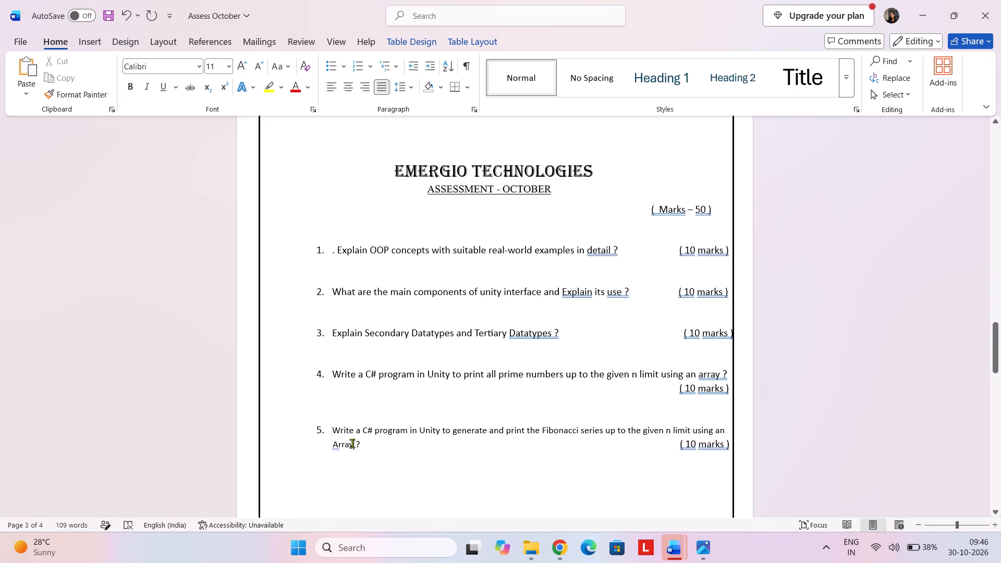
{"action": "left_click_drag", "start_coordinate": [352, 443], "coordinate": [340, 434]}
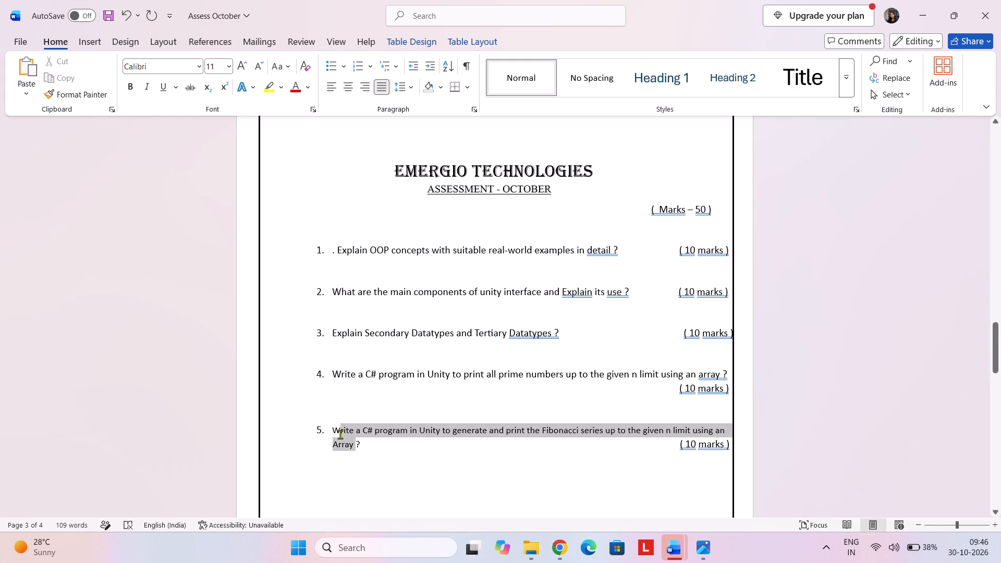
{"action": "left_click_drag", "start_coordinate": [340, 434], "coordinate": [331, 429]}
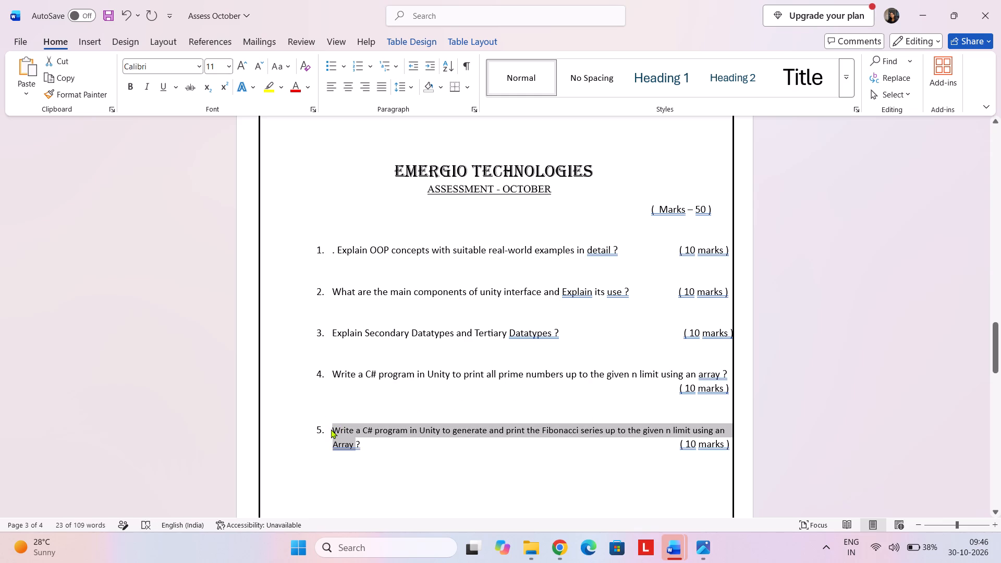
{"action": "key", "text": "ctrl+v"}
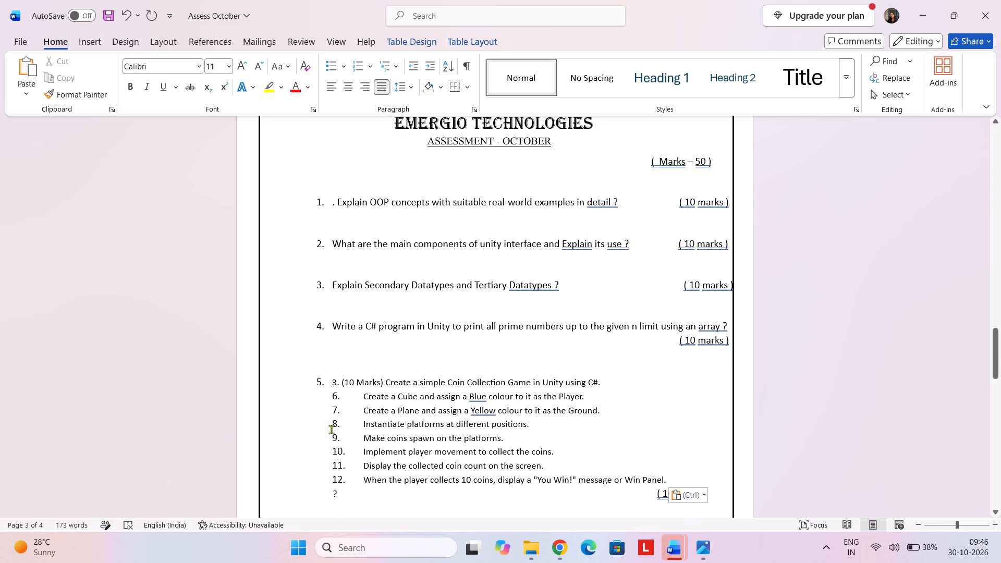
Join the leftover question mark to the end of the "Win Panel" line and remove the numbering from the last two pasted lines.
{"action": "key", "text": "BackSpace"}
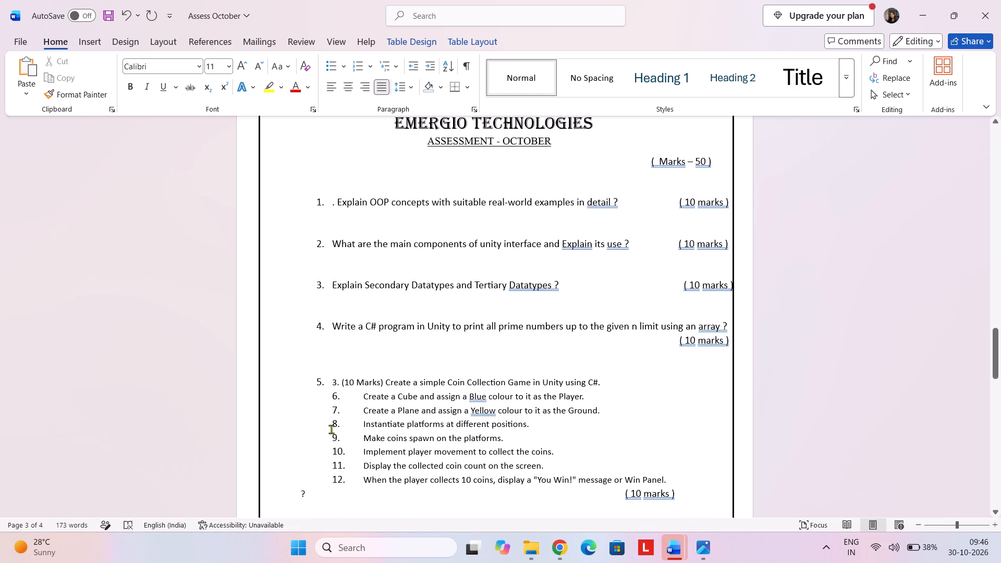
{"action": "key", "text": "BackSpace"}
{"action": "key", "text": "BackSpace"}
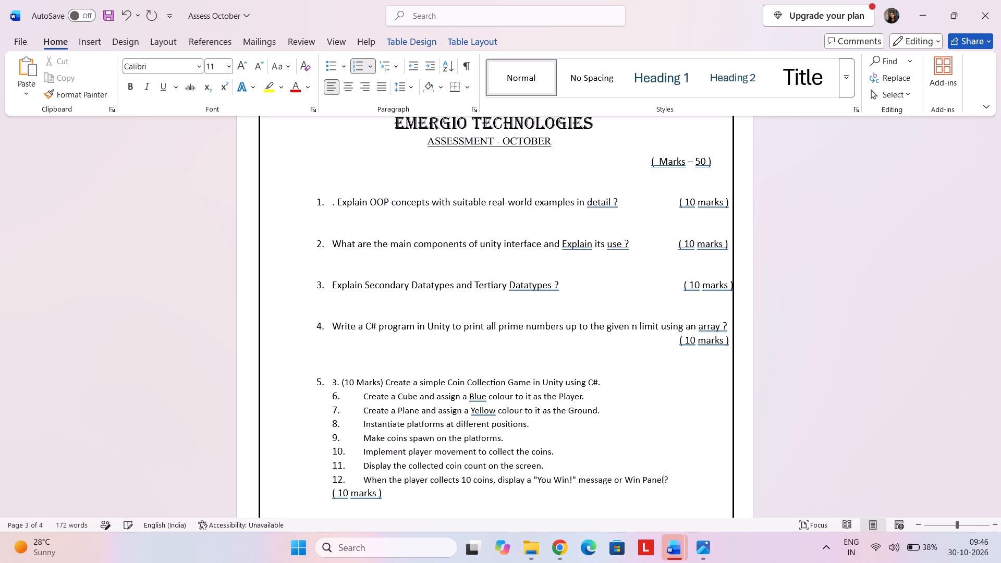
Insert a space before the question mark at the end of the "Win Panel" line.
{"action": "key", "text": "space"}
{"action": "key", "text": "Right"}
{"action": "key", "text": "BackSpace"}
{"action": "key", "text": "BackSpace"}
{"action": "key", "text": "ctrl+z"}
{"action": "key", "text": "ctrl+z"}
Remove the list number from the "When the player collects 10 coins" line in question 5.
{"action": "key", "text": "Left"}
{"action": "key", "text": "Left"}
{"action": "key", "text": "Left"}
{"action": "key", "text": "Left"}
{"action": "key", "text": "Left"}
{"action": "key", "text": "Left"}
{"action": "key", "text": "Left"}
{"action": "key", "text": "Left"}
{"action": "key", "text": "Left"}
{"action": "key", "text": "Left"}
{"action": "key", "text": "Left"}
{"action": "key", "text": "Left"}
{"action": "key", "text": "Left"}
{"action": "key", "text": "Left"}
{"action": "key", "text": "Left"}
{"action": "key", "text": "Left"}
{"action": "key", "text": "Left"}
{"action": "key", "text": "Left"}
{"action": "key", "text": "Left"}
{"action": "key", "text": "Left"}
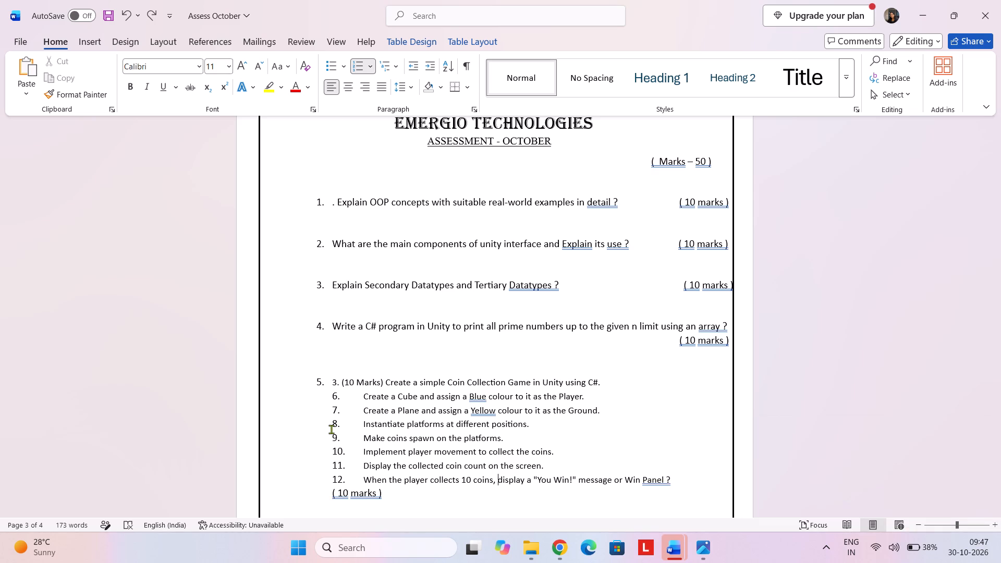
{"action": "key", "text": "Left"}
{"action": "key", "text": "Left"}
{"action": "key", "text": "Left"}
{"action": "key", "text": "Left"}
{"action": "key", "text": "Left"}
{"action": "key", "text": "Left"}
{"action": "key", "text": "Left"}
{"action": "key", "text": "Left"}
{"action": "key", "text": "Left"}
{"action": "key", "text": "Left"}
{"action": "key", "text": "Left"}
{"action": "key", "text": "Left"}
{"action": "key", "text": "Left"}
{"action": "key", "text": "Left"}
{"action": "key", "text": "Left"}
{"action": "key", "text": "Left"}
{"action": "key", "text": "Left"}
{"action": "key", "text": "Left"}
{"action": "key", "text": "Left"}
{"action": "key", "text": "Left"}
{"action": "key", "text": "Left"}
{"action": "key", "text": "BackSpace"}
{"action": "key", "text": "BackSpace"}
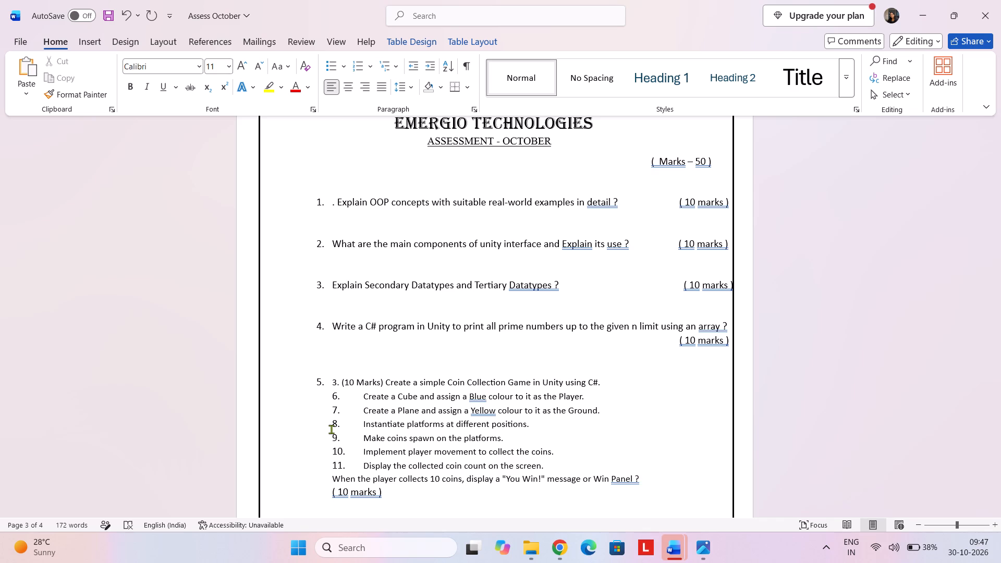
{"action": "key", "text": "BackSpace"}
{"action": "key", "text": "BackSpace"}
{"action": "key", "text": "BackSpace"}
{"action": "key", "text": "BackSpace"}
Remove the list number from the "Display the collected coin count on the screen." line.
{"action": "left_click", "coordinate": [363, 464]}
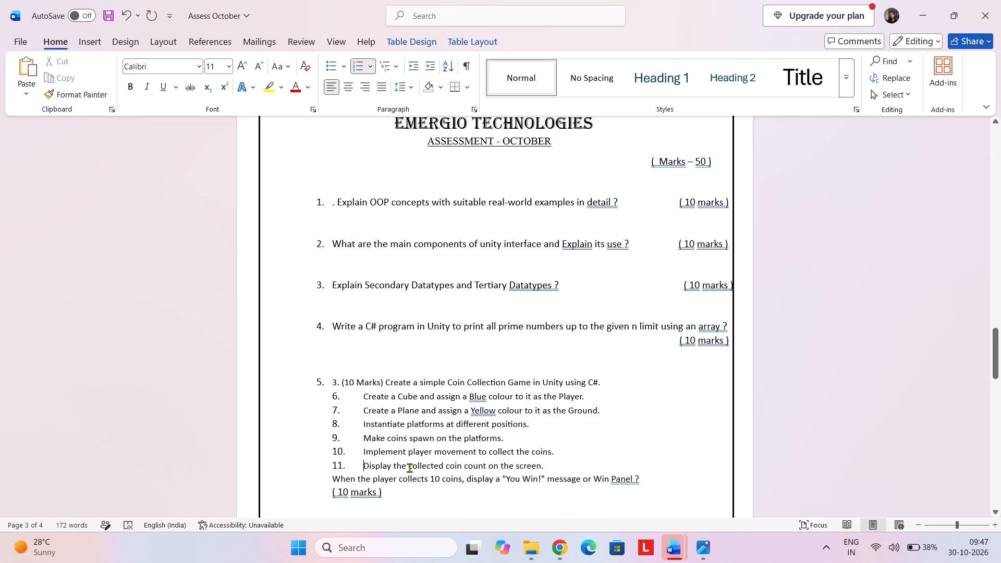
{"action": "key", "text": "BackSpace"}
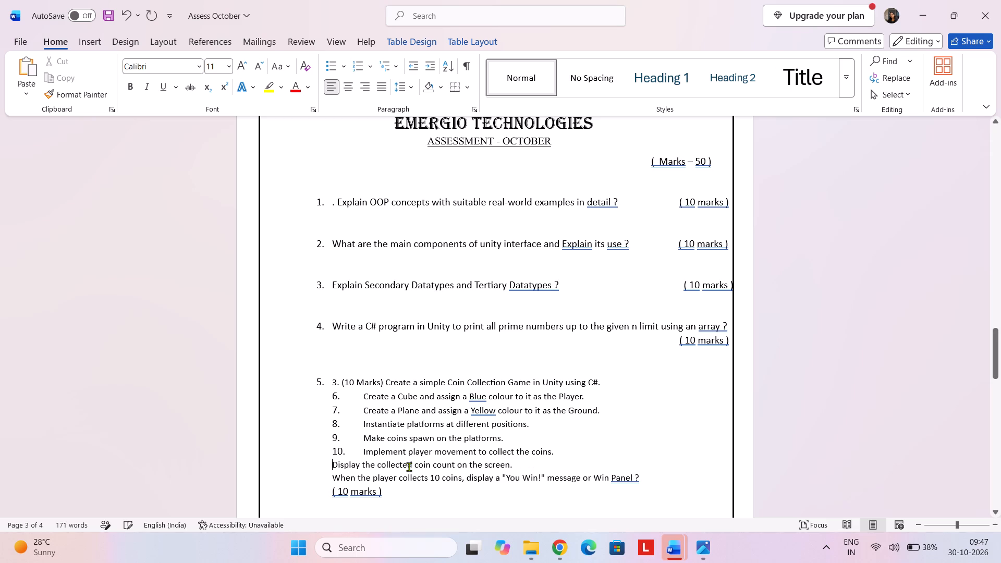
Remove the list numbers from the "Implement player movement" and "Make coins spawn" lines under question 5.
{"action": "key", "text": "BackSpace"}
{"action": "key", "text": "Right"}
{"action": "key", "text": "Right"}
{"action": "key", "text": "Up"}
{"action": "key", "text": "Right"}
{"action": "key", "text": "Left"}
{"action": "key", "text": "BackSpace"}
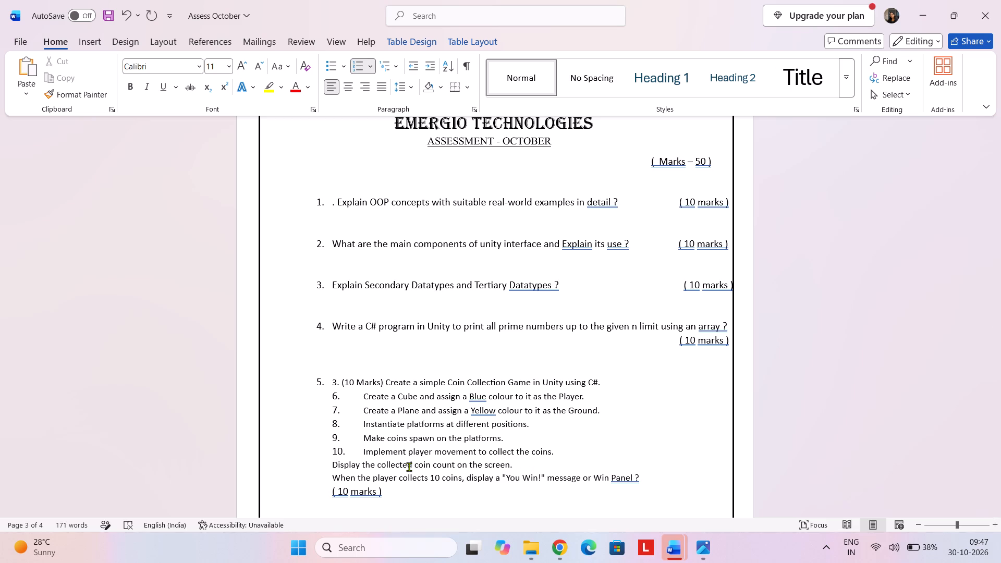
{"action": "key", "text": "Up"}
{"action": "key", "text": "Right"}
{"action": "key", "text": "Left"}
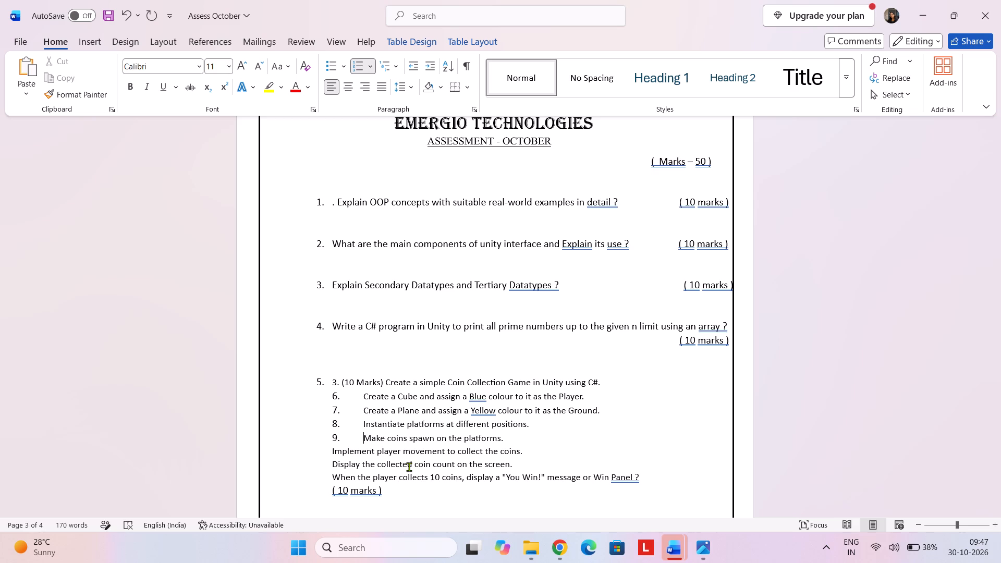
{"action": "key", "text": "BackSpace"}
{"action": "key", "text": "BackSpace"}
Remove the list numbers from the "Instantiate platforms", "Create a Plane" and "Create a Cube" lines under question 5.
{"action": "key", "text": "Up"}
{"action": "key", "text": "Right"}
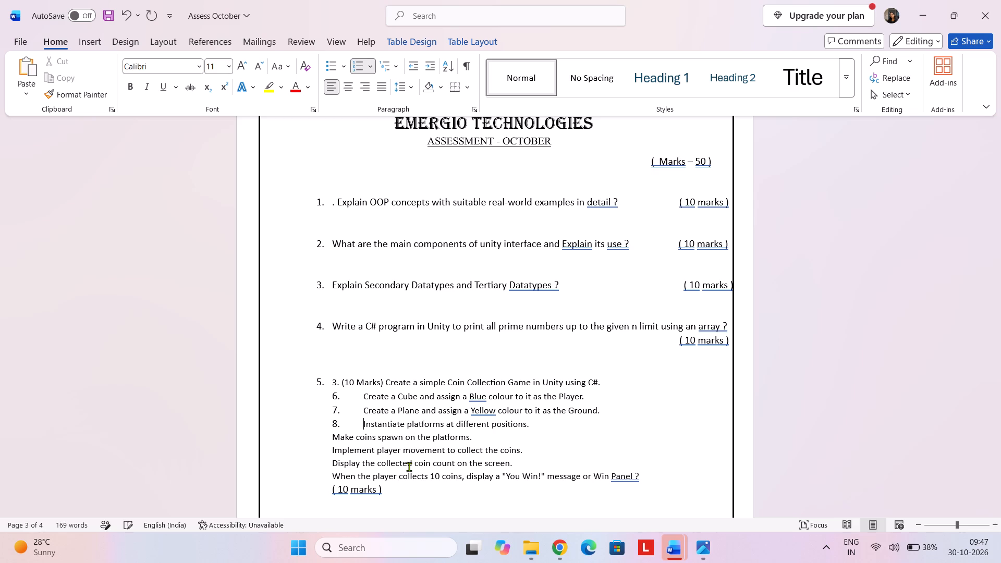
{"action": "key", "text": "Left"}
{"action": "key", "text": "BackSpace"}
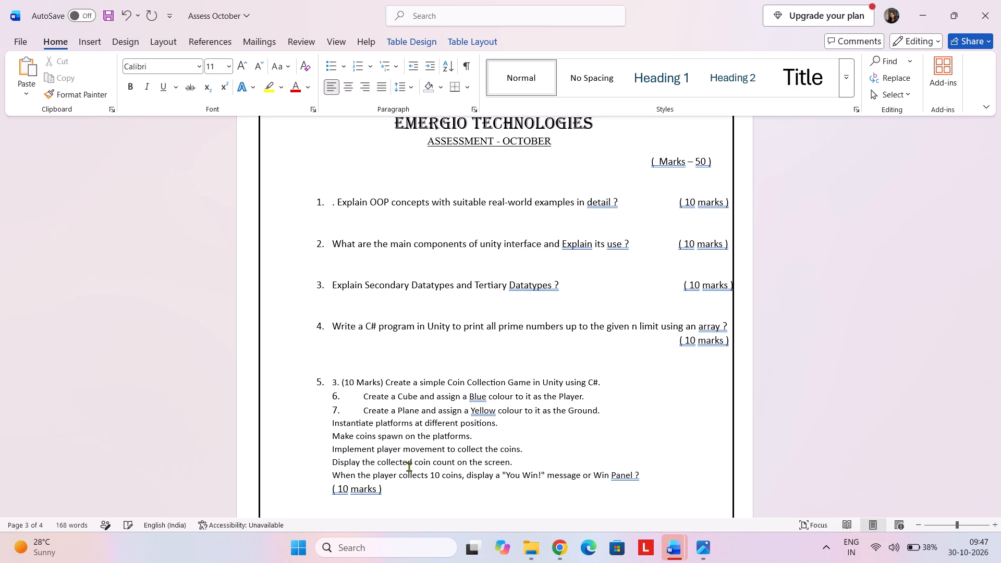
{"action": "key", "text": "Up"}
{"action": "key", "text": "Right"}
{"action": "key", "text": "Left"}
{"action": "key", "text": "BackSpace"}
{"action": "key", "text": "BackSpace"}
{"action": "key", "text": "BackSpace"}
{"action": "key", "text": "BackSpace"}
{"action": "key", "text": "Up"}
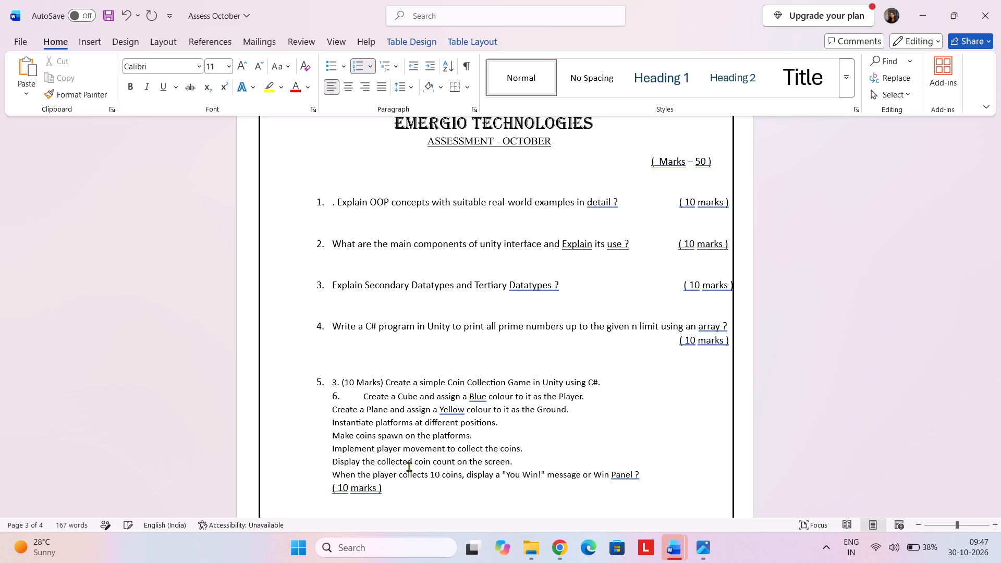
{"action": "key", "text": "BackSpace"}
{"action": "key", "text": "BackSpace"}
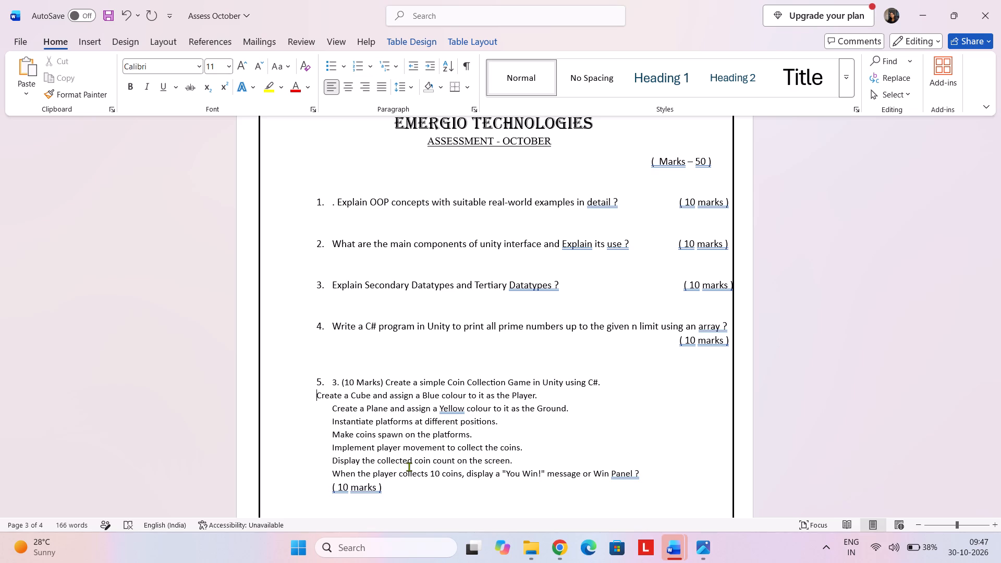
Delete the "3. (10 Marks)" prefix from the start of question 5 so it begins with "Create a simple Coin Collection Game".
{"action": "left_click", "coordinate": [387, 381]}
{"action": "key", "text": "BackSpace"}
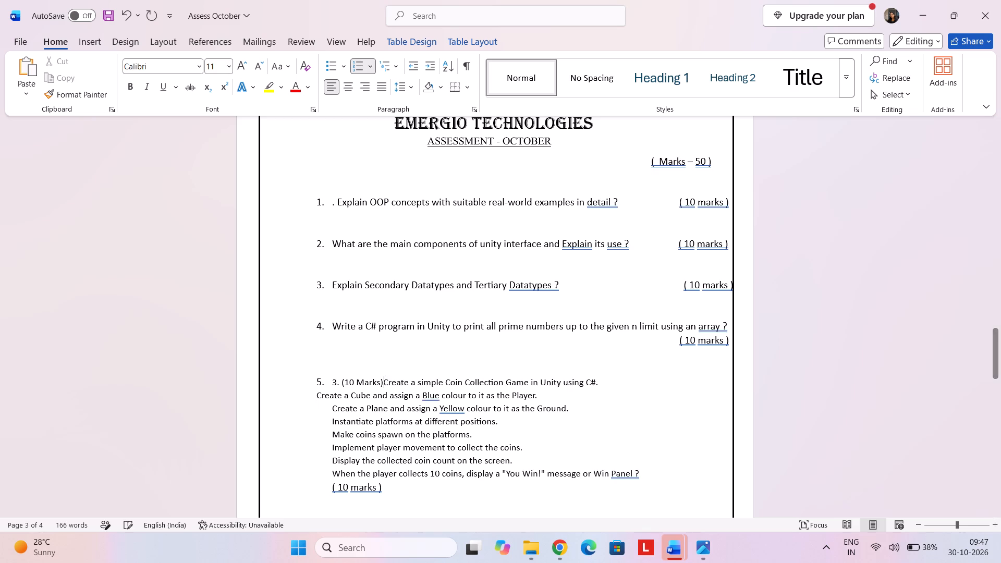
{"action": "key", "text": "BackSpace"}
{"action": "key", "text": "BackSpace"}
{"action": "key", "text": "BackSpace"}
{"action": "key", "text": "BackSpace"}
{"action": "key", "text": "BackSpace"}
{"action": "key", "text": "BackSpace"}
{"action": "key", "text": "BackSpace"}
{"action": "key", "text": "BackSpace"}
{"action": "key", "text": "BackSpace"}
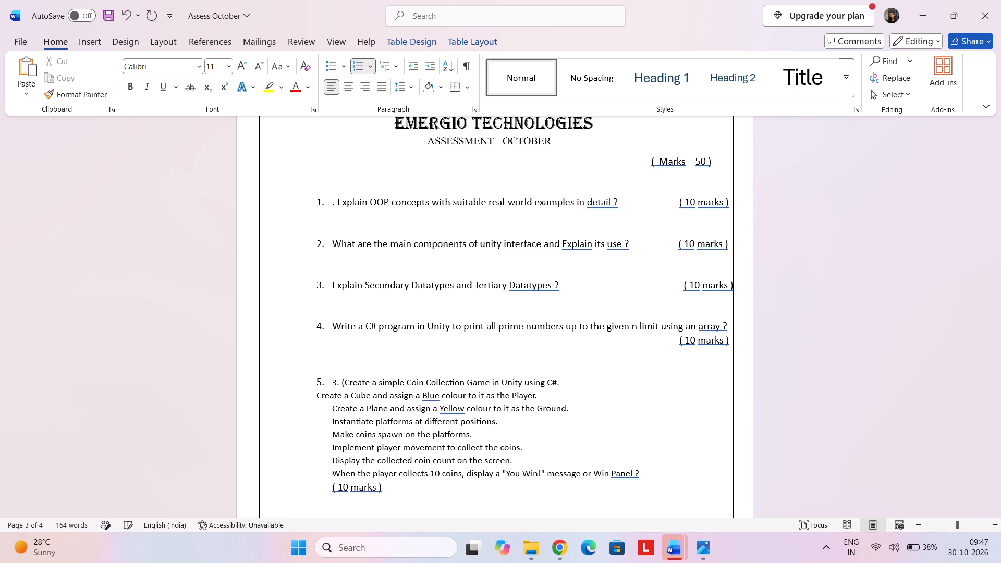
{"action": "key", "text": "BackSpace"}
{"action": "key", "text": "BackSpace"}
{"action": "key", "text": "BackSpace"}
{"action": "key", "text": "BackSpace"}
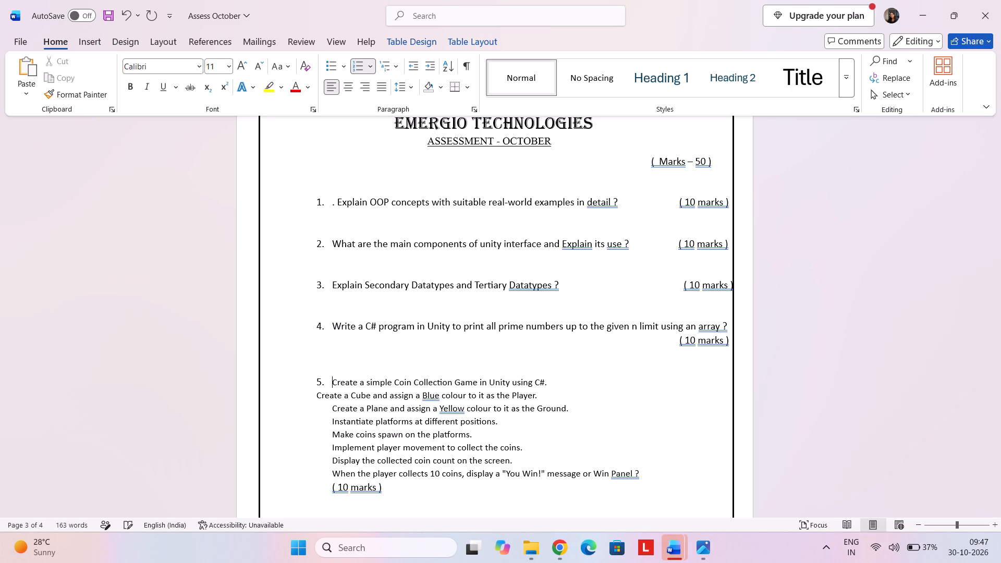
Join the "Create a Cube" sentence to the end of question 5's first sentence, separated by a space.
{"action": "key", "text": "Down"}
{"action": "key", "text": "Left"}
{"action": "key", "text": "Left"}
{"action": "key", "text": "Left"}
{"action": "key", "text": "Left"}
{"action": "key", "text": "BackSpace"}
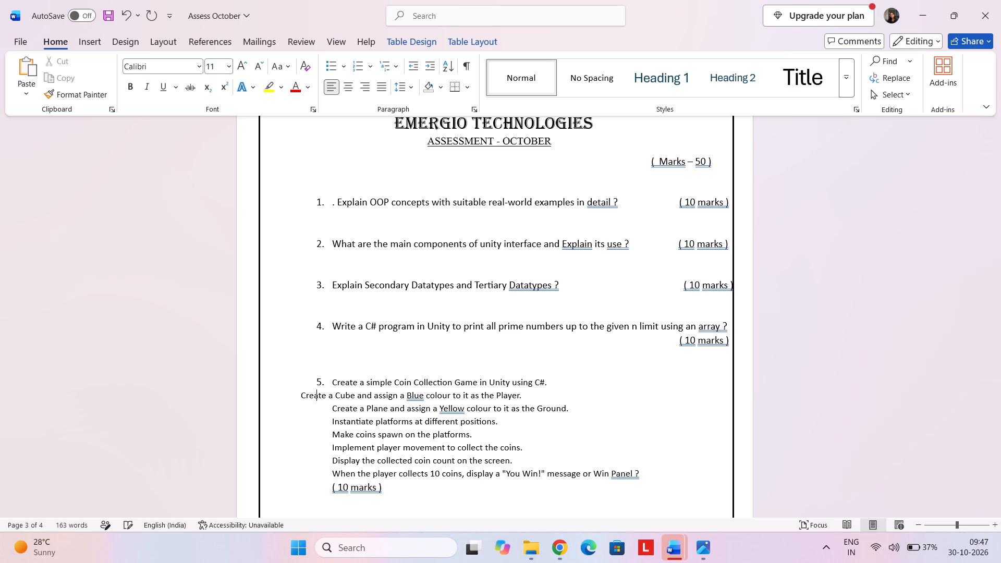
{"action": "key", "text": "BackSpace"}
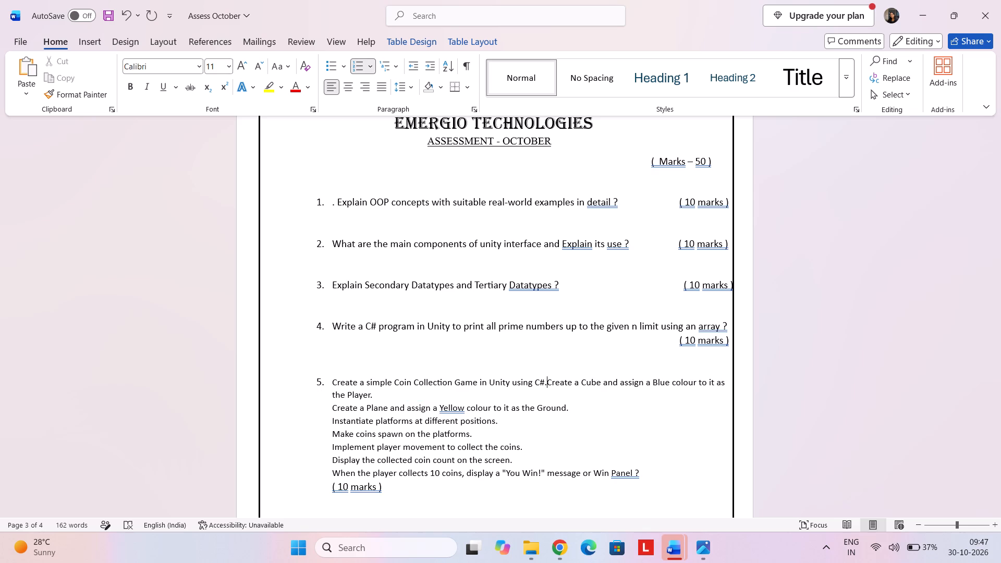
{"action": "key", "text": "space"}
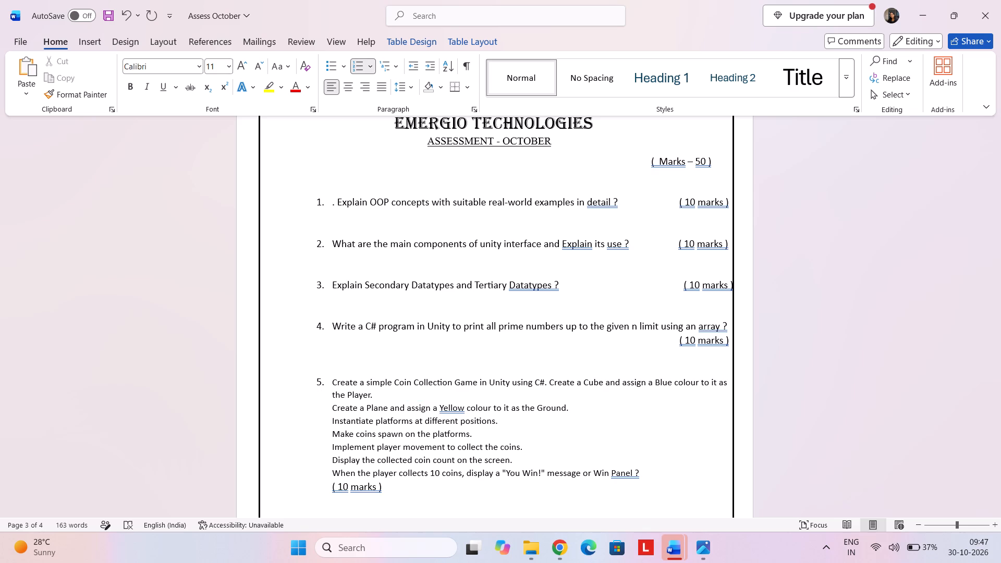
Join the "Create a Plane" sentence to the question 5 paragraph after "the Player.", separated by a space.
{"action": "key", "text": "Down"}
{"action": "key", "text": "Down"}
{"action": "key", "text": "Left"}
{"action": "key", "text": "Left"}
{"action": "key", "text": "Left"}
{"action": "key", "text": "Left"}
{"action": "key", "text": "Left"}
{"action": "key", "text": "Left"}
{"action": "key", "text": "Left"}
{"action": "key", "text": "Left"}
{"action": "key", "text": "Left"}
{"action": "key", "text": "Left"}
{"action": "key", "text": "Left"}
{"action": "key", "text": "Left"}
{"action": "key", "text": "Left"}
{"action": "key", "text": "Left"}
{"action": "key", "text": "Left"}
{"action": "key", "text": "Left"}
{"action": "key", "text": "Left"}
{"action": "key", "text": "Left"}
{"action": "key", "text": "Left"}
{"action": "key", "text": "Left"}
{"action": "key", "text": "Left"}
{"action": "key", "text": "Left"}
{"action": "key", "text": "Left"}
{"action": "key", "text": "Left"}
{"action": "key", "text": "BackSpace"}
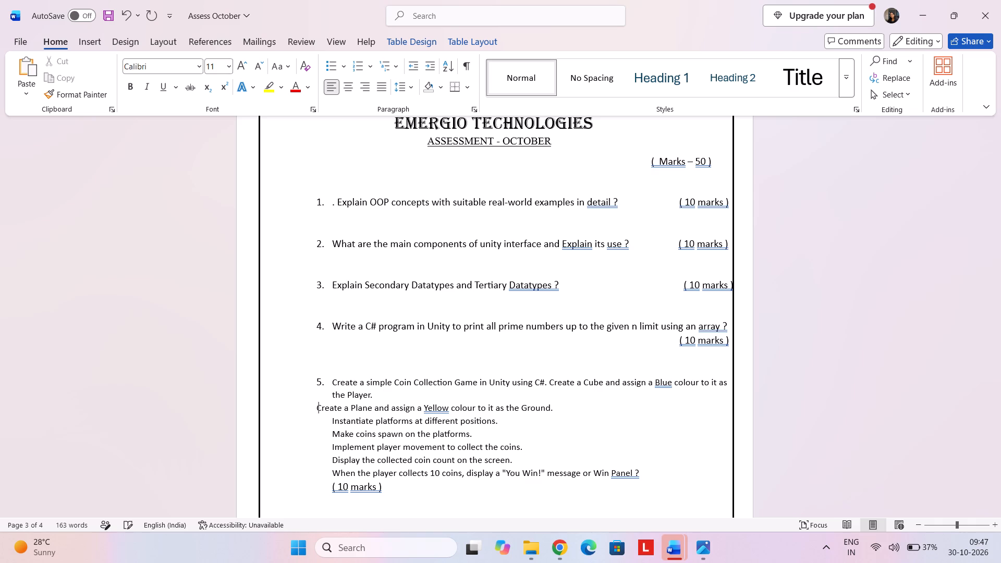
{"action": "key", "text": "BackSpace"}
{"action": "key", "text": "BackSpace"}
{"action": "key", "text": "space"}
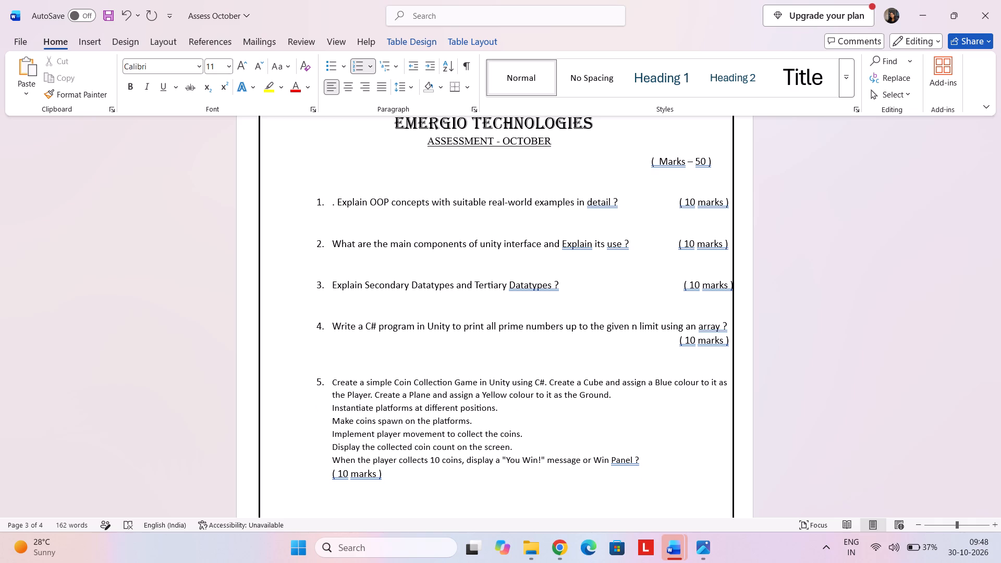
Join the "Instantiate platforms at different positions" sentence to the question 5 paragraph after "the Ground.", separated by a space.
{"action": "key", "text": "Down"}
{"action": "key", "text": "Left"}
{"action": "key", "text": "Left"}
{"action": "key", "text": "Left"}
{"action": "key", "text": "Left"}
{"action": "key", "text": "Left"}
{"action": "key", "text": "Left"}
{"action": "key", "text": "Left"}
{"action": "key", "text": "Left"}
{"action": "key", "text": "Left"}
{"action": "key", "text": "Left"}
{"action": "key", "text": "Left"}
{"action": "key", "text": "Left"}
{"action": "key", "text": "BackSpace"}
{"action": "key", "text": "BackSpace"}
{"action": "key", "text": "BackSpace"}
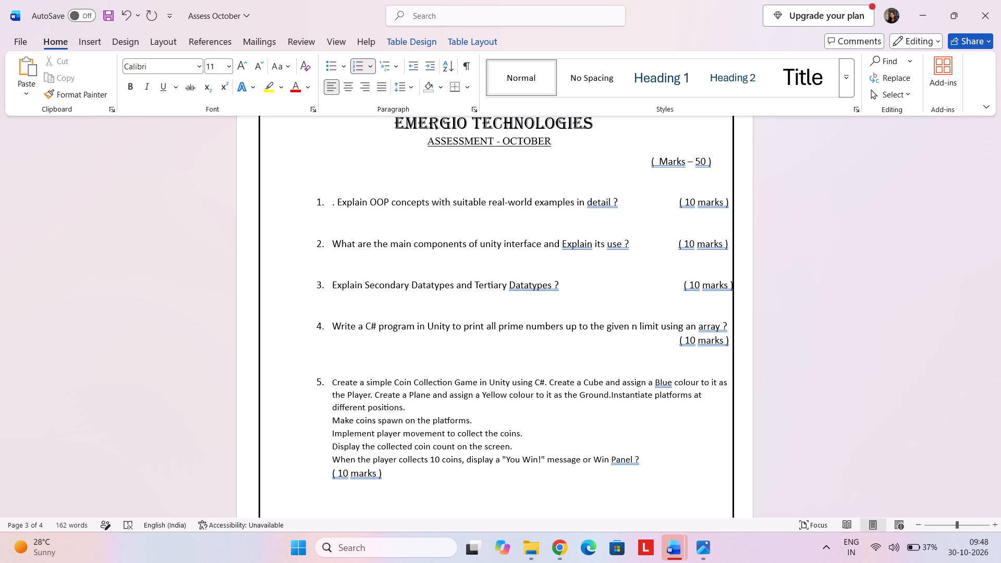
{"action": "key", "text": "space"}
Join the "Make coins spawn on the platforms" sentence to the question 5 paragraph after "different positions.", separated by a space.
{"action": "key", "text": "Down"}
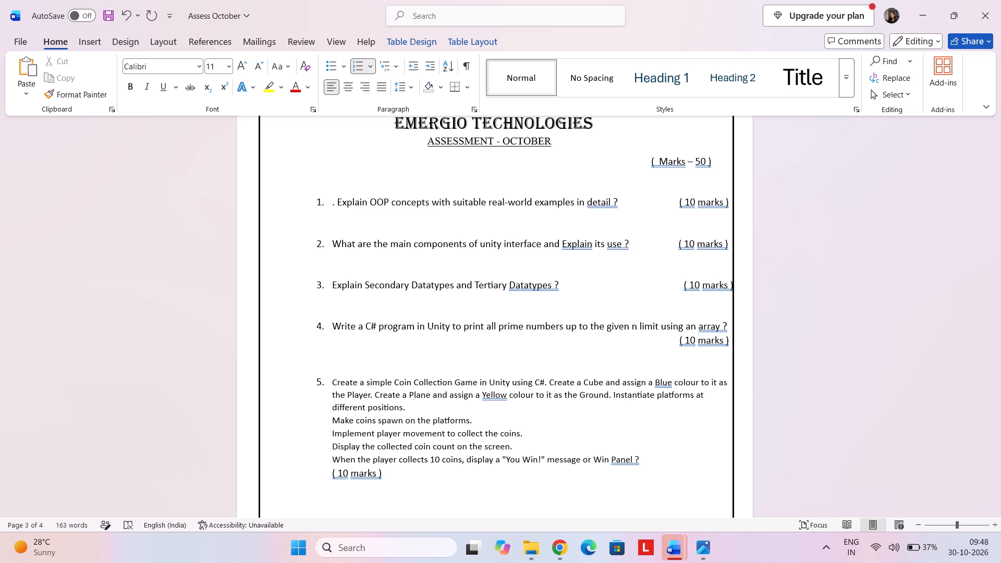
{"action": "key", "text": "Down"}
{"action": "key", "text": "Left"}
{"action": "key", "text": "Left"}
{"action": "key", "text": "Left"}
{"action": "key", "text": "Left"}
{"action": "key", "text": "Left"}
{"action": "key", "text": "Left"}
{"action": "key", "text": "Left"}
{"action": "key", "text": "Left"}
{"action": "key", "text": "Left"}
{"action": "key", "text": "Left"}
{"action": "key", "text": "Left"}
{"action": "key", "text": "Left"}
{"action": "key", "text": "Left"}
{"action": "key", "text": "Left"}
{"action": "key", "text": "Left"}
{"action": "key", "text": "Left"}
{"action": "key", "text": "Left"}
{"action": "key", "text": "Left"}
{"action": "key", "text": "Left"}
{"action": "key", "text": "Left"}
{"action": "key", "text": "Left"}
{"action": "key", "text": "Right"}
{"action": "key", "text": "Right"}
{"action": "key", "text": "BackSpace"}
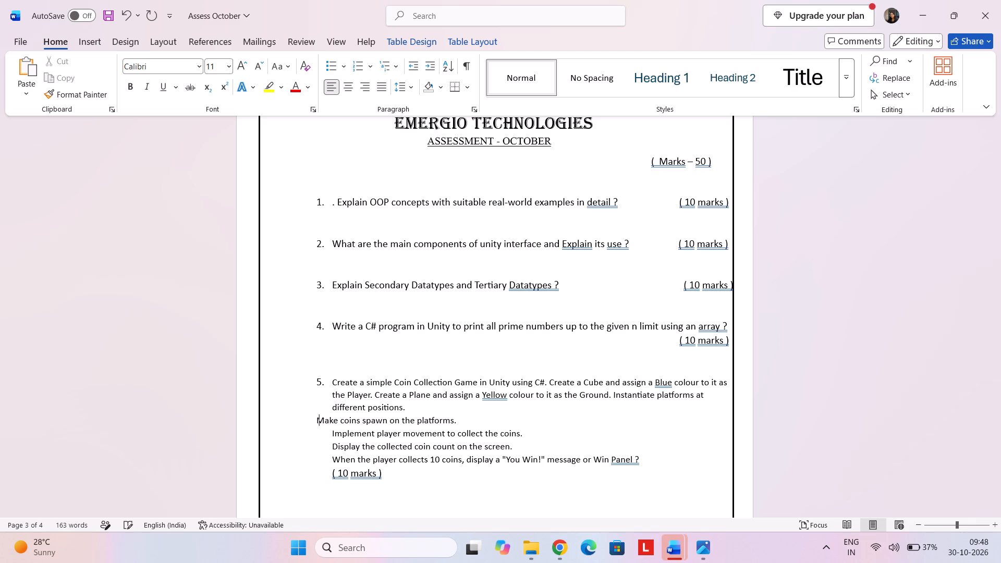
{"action": "key", "text": "BackSpace"}
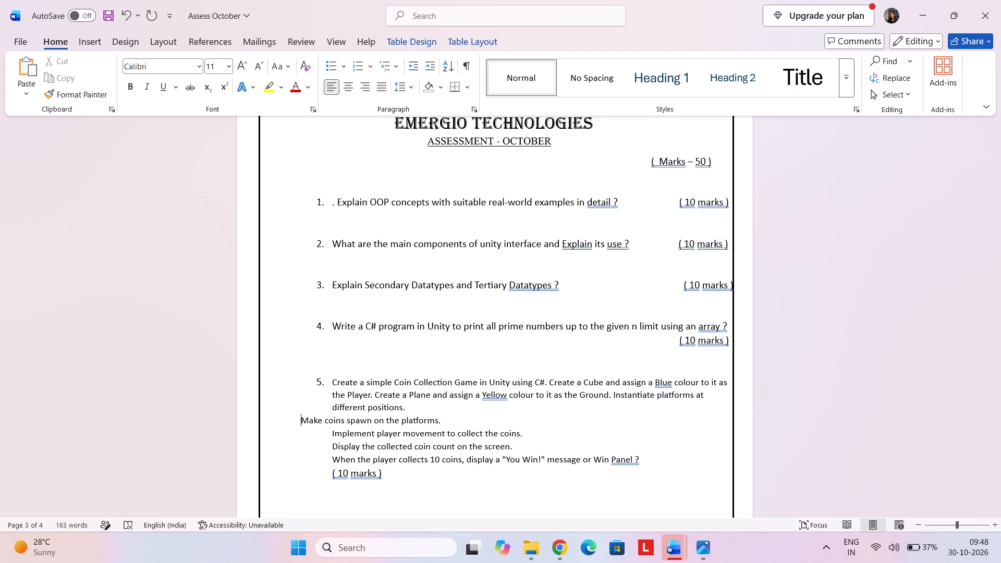
{"action": "key", "text": "BackSpace"}
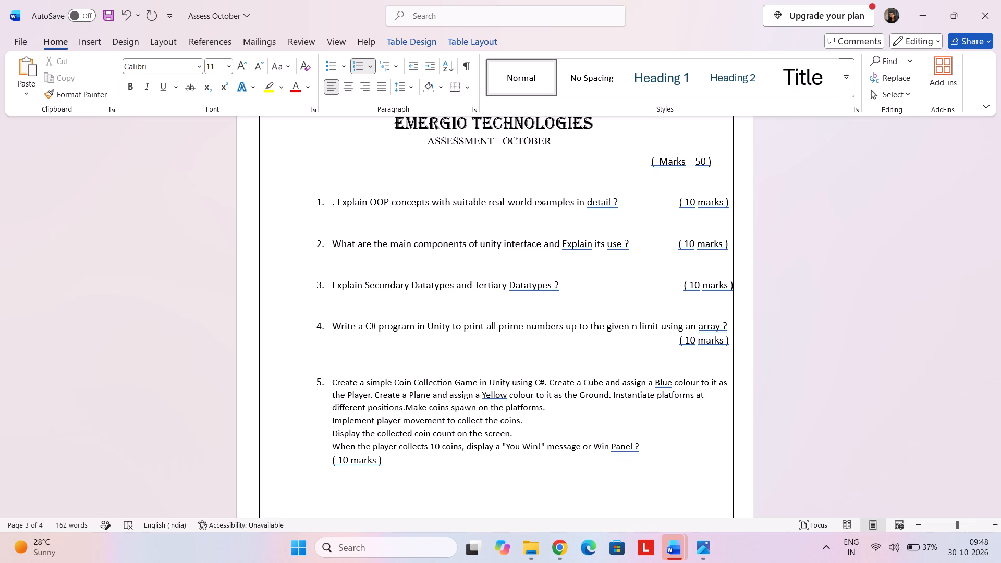
{"action": "key", "text": "space"}
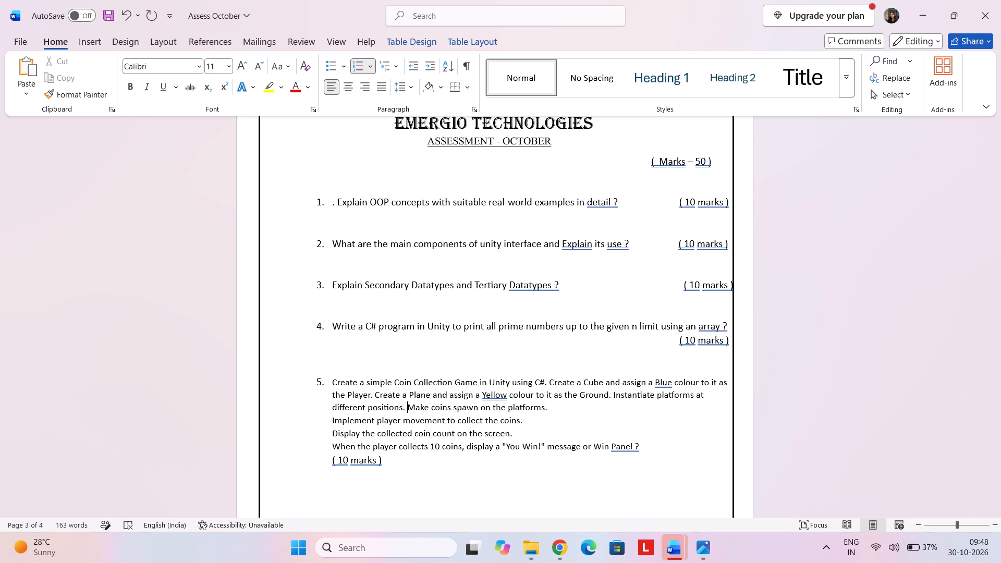
Join the "Implement player movement" sentence to the question 5 paragraph after "on the platforms.", separated by a space.
{"action": "key", "text": "Down"}
{"action": "key", "text": "Left"}
{"action": "key", "text": "Left"}
{"action": "key", "text": "Left"}
{"action": "key", "text": "Left"}
{"action": "key", "text": "Left"}
{"action": "key", "text": "Left"}
{"action": "key", "text": "Left"}
{"action": "key", "text": "Left"}
{"action": "key", "text": "Left"}
{"action": "key", "text": "Left"}
{"action": "key", "text": "Left"}
{"action": "key", "text": "Left"}
{"action": "key", "text": "Left"}
{"action": "key", "text": "Left"}
{"action": "key", "text": "Left"}
{"action": "key", "text": "Left"}
{"action": "key", "text": "Left"}
{"action": "key", "text": "Left"}
{"action": "key", "text": "BackSpace"}
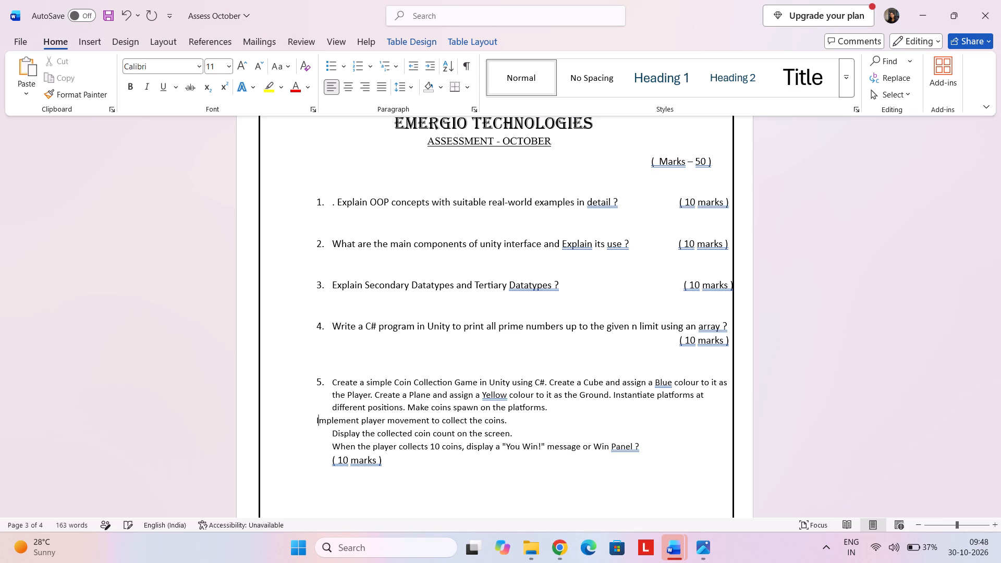
{"action": "key", "text": "BackSpace"}
{"action": "key", "text": "BackSpace"}
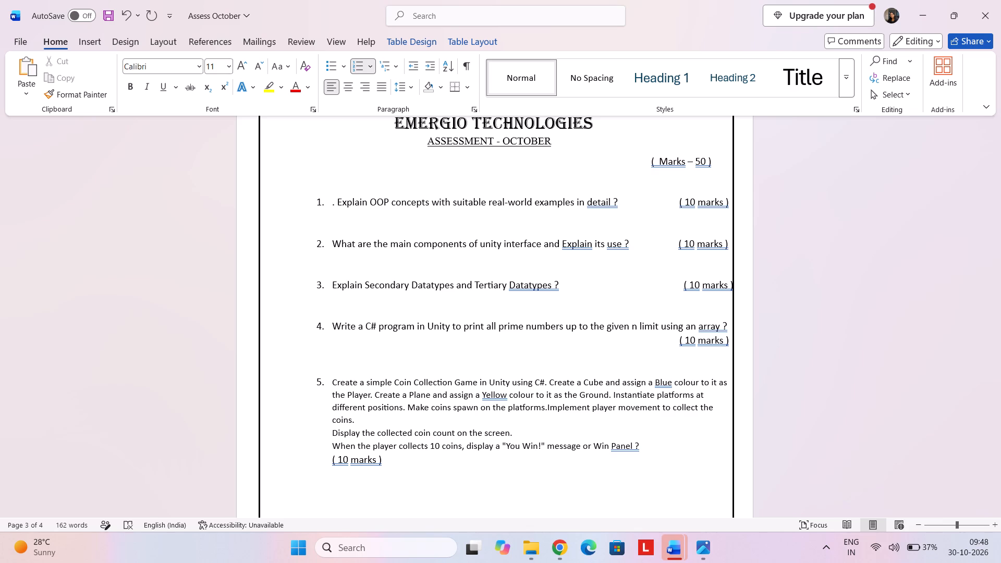
{"action": "key", "text": "space"}
Join the "Display the collected coin count" sentence to the question 5 paragraph after "collect the coins.", separated by a space.
{"action": "key", "text": "Down"}
{"action": "key", "text": "Down"}
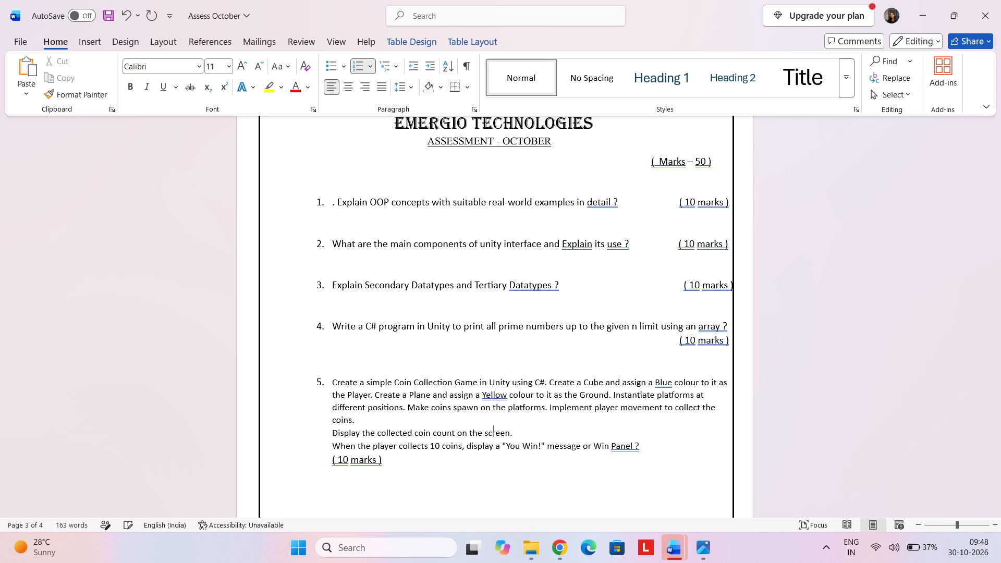
{"action": "key", "text": "Left"}
{"action": "key", "text": "Left"}
{"action": "key", "text": "Left"}
{"action": "key", "text": "Left"}
{"action": "key", "text": "Left"}
{"action": "key", "text": "Left"}
{"action": "key", "text": "Left"}
{"action": "key", "text": "Left"}
{"action": "key", "text": "Left"}
{"action": "key", "text": "Left"}
{"action": "key", "text": "Left"}
{"action": "key", "text": "Left"}
{"action": "key", "text": "Left"}
{"action": "key", "text": "Left"}
{"action": "key", "text": "Left"}
{"action": "key", "text": "Left"}
{"action": "key", "text": "Left"}
{"action": "key", "text": "Left"}
{"action": "key", "text": "Left"}
{"action": "key", "text": "Left"}
{"action": "key", "text": "Left"}
{"action": "key", "text": "BackSpace"}
{"action": "key", "text": "BackSpace"}
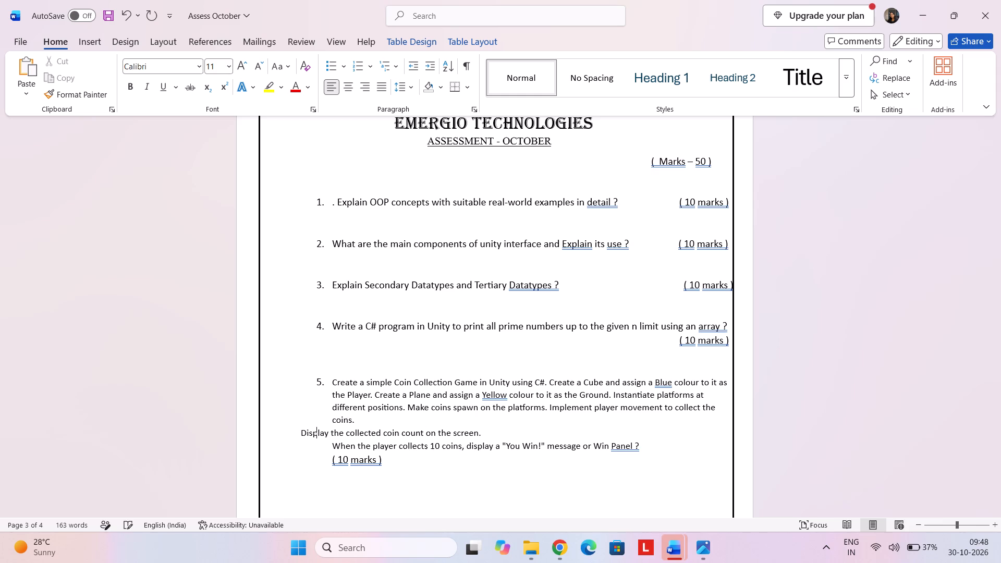
{"action": "key", "text": "BackSpace"}
{"action": "key", "text": "space"}
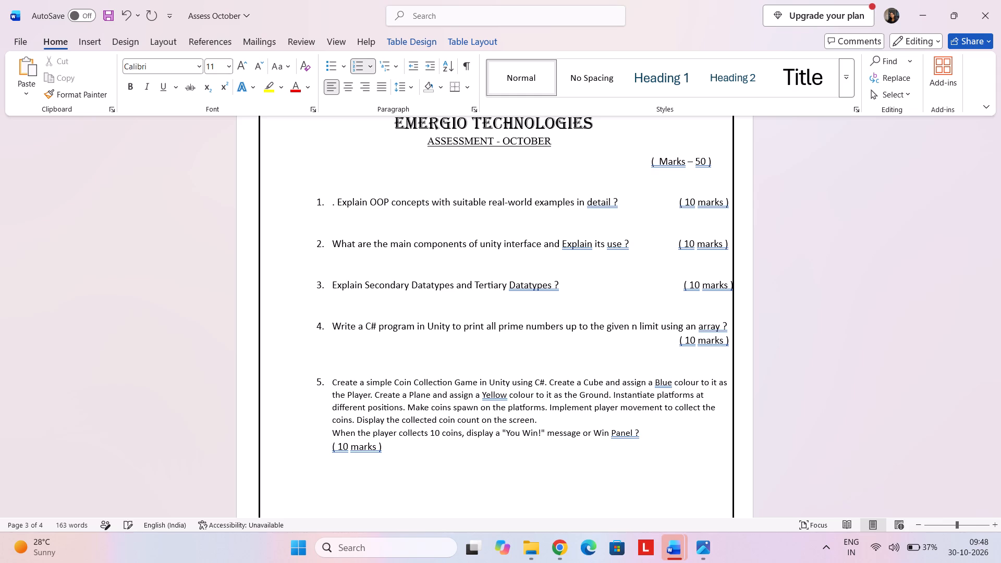
Join the "When the player collects 10 coins" sentence to the question 5 paragraph after "on the screen.", separated by a space.
{"action": "key", "text": "Down"}
{"action": "key", "text": "Left"}
{"action": "key", "text": "Left"}
{"action": "key", "text": "Left"}
{"action": "key", "text": "Left"}
{"action": "key", "text": "Left"}
{"action": "key", "text": "BackSpace"}
{"action": "key", "text": "BackSpace"}
{"action": "key", "text": "BackSpace"}
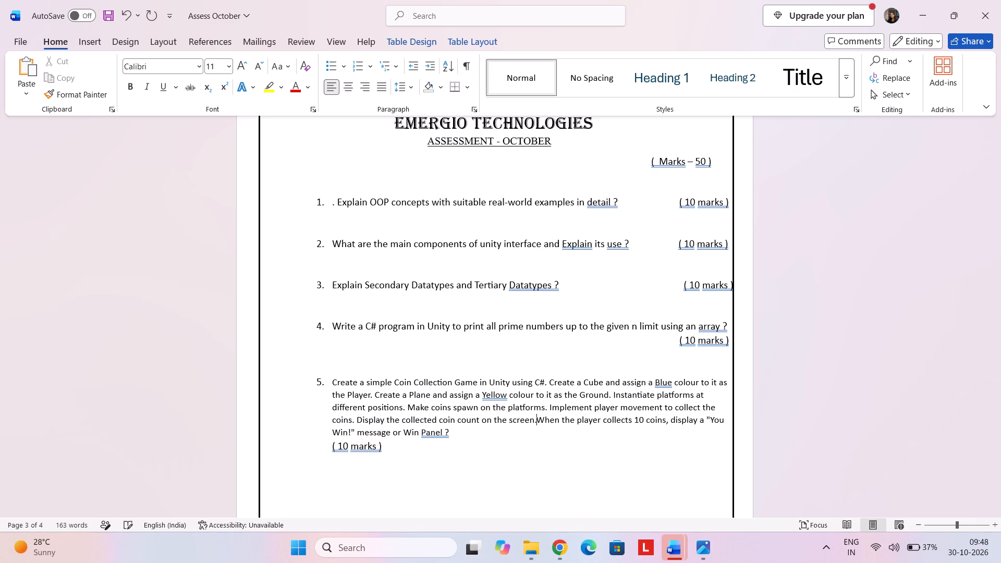
{"action": "key", "text": "space"}
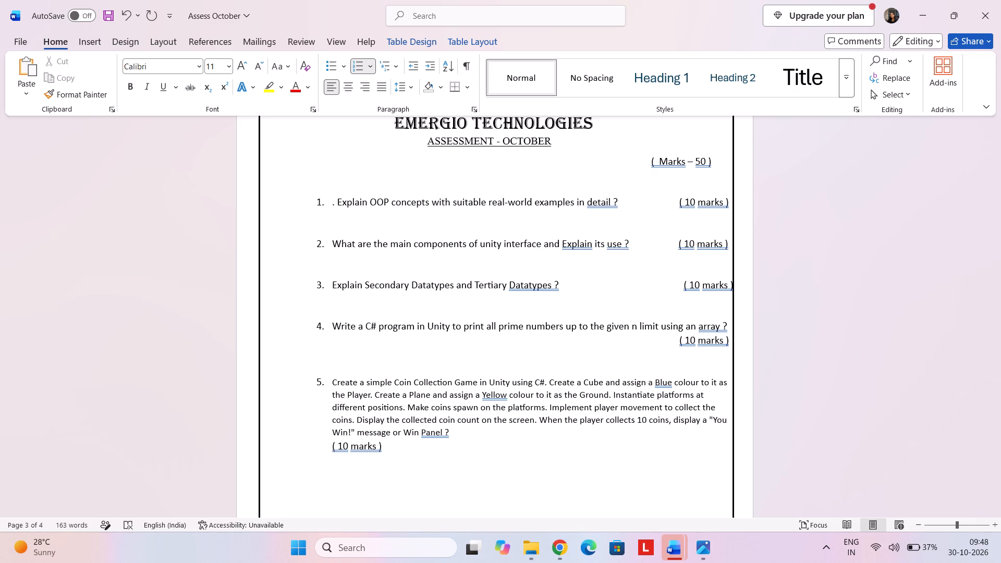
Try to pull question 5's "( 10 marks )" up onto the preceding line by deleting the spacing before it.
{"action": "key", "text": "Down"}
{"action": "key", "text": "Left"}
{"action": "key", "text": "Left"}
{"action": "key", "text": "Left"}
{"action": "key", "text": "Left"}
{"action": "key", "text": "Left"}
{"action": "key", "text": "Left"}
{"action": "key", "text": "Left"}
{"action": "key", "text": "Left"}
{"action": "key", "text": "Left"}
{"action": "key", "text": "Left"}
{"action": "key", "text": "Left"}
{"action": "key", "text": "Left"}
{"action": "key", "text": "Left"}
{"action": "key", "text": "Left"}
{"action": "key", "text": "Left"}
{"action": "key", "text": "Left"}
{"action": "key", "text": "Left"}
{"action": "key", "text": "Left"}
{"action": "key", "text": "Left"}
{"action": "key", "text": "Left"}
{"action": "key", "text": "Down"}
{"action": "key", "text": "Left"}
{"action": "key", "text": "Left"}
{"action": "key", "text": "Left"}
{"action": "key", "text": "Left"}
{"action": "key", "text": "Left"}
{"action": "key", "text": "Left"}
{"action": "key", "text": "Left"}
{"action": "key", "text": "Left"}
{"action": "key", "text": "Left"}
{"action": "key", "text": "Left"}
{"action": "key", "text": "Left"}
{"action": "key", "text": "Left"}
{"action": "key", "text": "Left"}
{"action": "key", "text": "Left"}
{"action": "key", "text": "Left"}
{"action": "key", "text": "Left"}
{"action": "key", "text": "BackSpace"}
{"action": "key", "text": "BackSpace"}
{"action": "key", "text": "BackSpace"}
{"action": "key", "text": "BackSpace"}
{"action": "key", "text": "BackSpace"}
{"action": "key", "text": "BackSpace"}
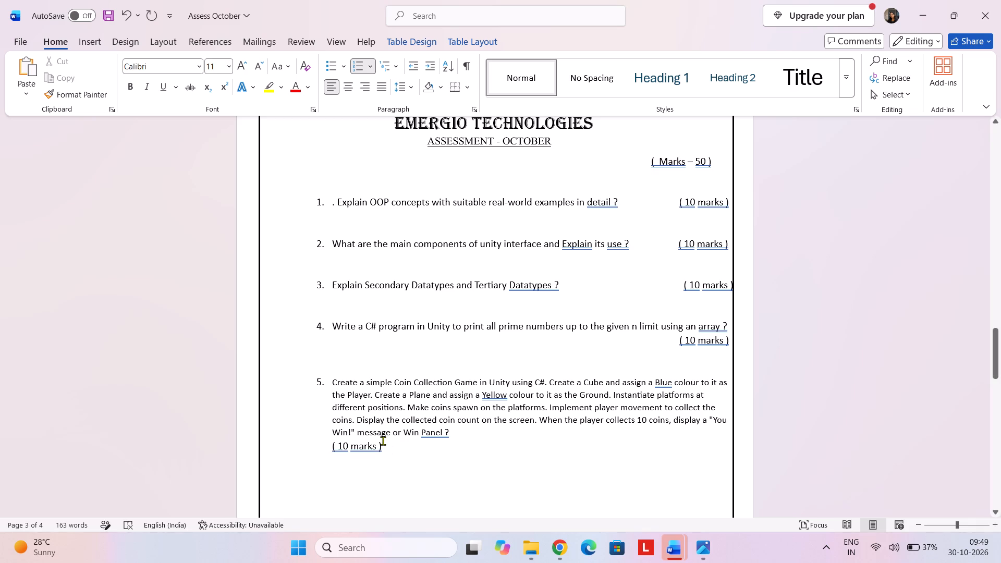
Cut "( 10 marks )" from its own line and paste it after "Win Panel ?" on question 5's last line.
{"action": "left_click_drag", "start_coordinate": [393, 447], "coordinate": [320, 448]}
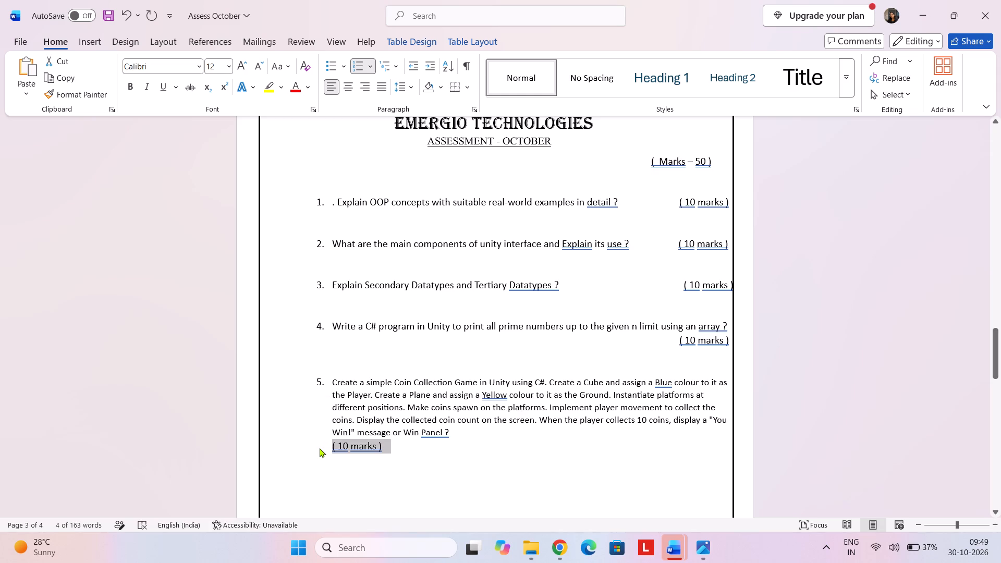
{"action": "key", "text": "ctrl+x"}
{"action": "left_click", "coordinate": [484, 442]}
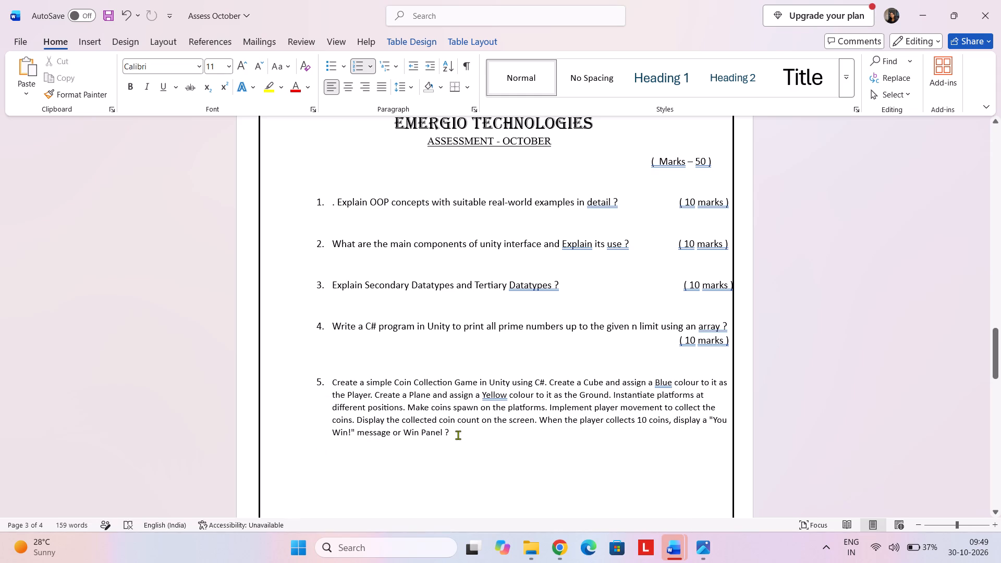
{"action": "key", "text": "ctrl+v"}
Space question 5's "( 10 marks )" label out after "Win Panel ?" so it ends at the page border like the labels above.
{"action": "key", "text": "Left"}
{"action": "key", "text": "Left"}
{"action": "key", "text": "Left"}
{"action": "key", "text": "Left"}
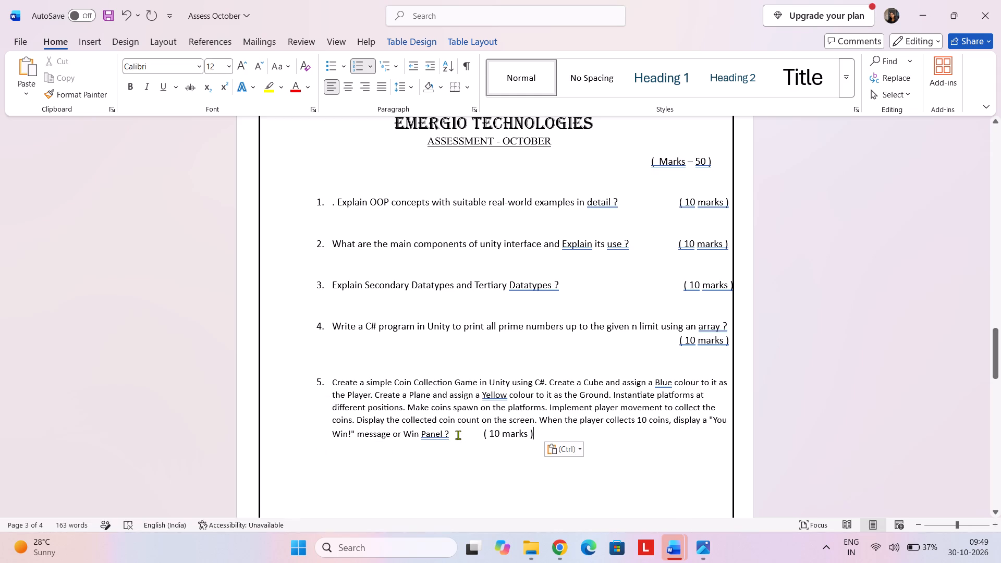
{"action": "key", "text": "Left"}
{"action": "key", "text": "Left"}
{"action": "key", "text": "Left"}
{"action": "key", "text": "Left"}
{"action": "key", "text": "Left"}
{"action": "key", "text": "Left"}
{"action": "key", "text": "Left"}
{"action": "key", "text": "Left"}
{"action": "key", "text": "Left"}
{"action": "key", "text": "Left"}
{"action": "key", "text": "Left"}
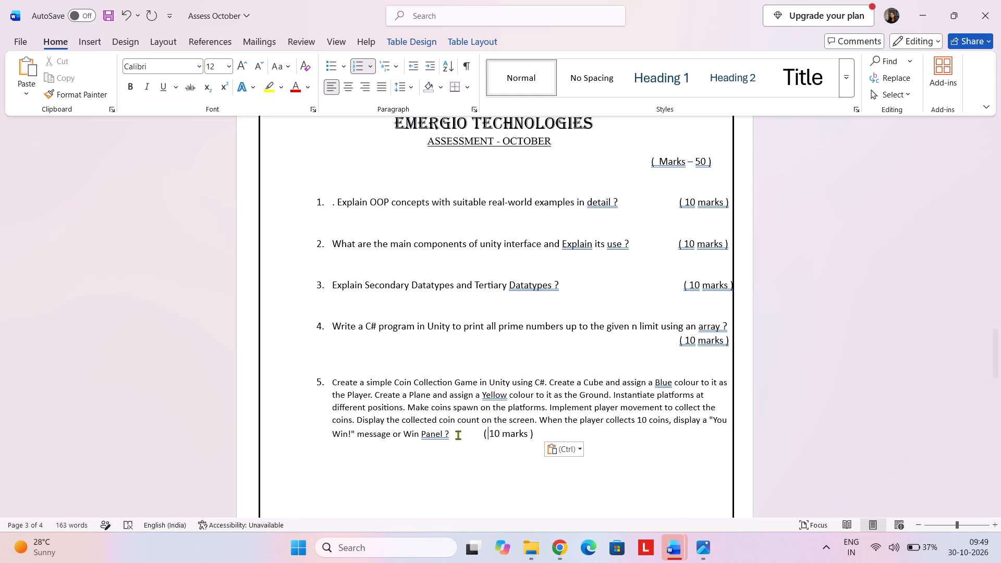
{"action": "key", "text": "Left"}
{"action": "key", "text": "space"}
{"action": "key", "text": "space"}
{"action": "key", "text": "space"}
{"action": "key", "text": "space"}
{"action": "key", "text": "space"}
{"action": "key", "text": "space"}
{"action": "key", "text": "space"}
{"action": "key", "text": "space"}
{"action": "key", "text": "space"}
{"action": "key", "text": "space"}
{"action": "key", "text": "space"}
{"action": "key", "text": "space"}
{"action": "key", "text": "space"}
{"action": "key", "text": "space"}
{"action": "key", "text": "space"}
{"action": "key", "text": "space"}
{"action": "key", "text": "space"}
{"action": "key", "text": "space"}
{"action": "key", "text": "space"}
{"action": "key", "text": "space"}
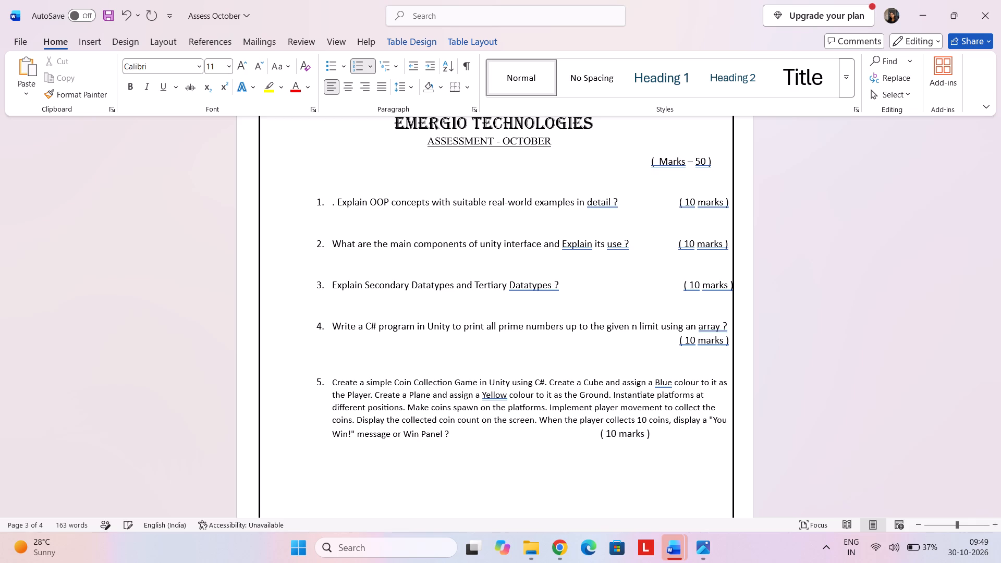
{"action": "key", "text": "space"}
{"action": "key", "text": "space"}
{"action": "key", "text": "space"}
{"action": "key", "text": "space"}
{"action": "key", "text": "space"}
{"action": "key", "text": "space"}
{"action": "key", "text": "space"}
{"action": "key", "text": "space"}
{"action": "key", "text": "space"}
{"action": "key", "text": "space"}
{"action": "key", "text": "space"}
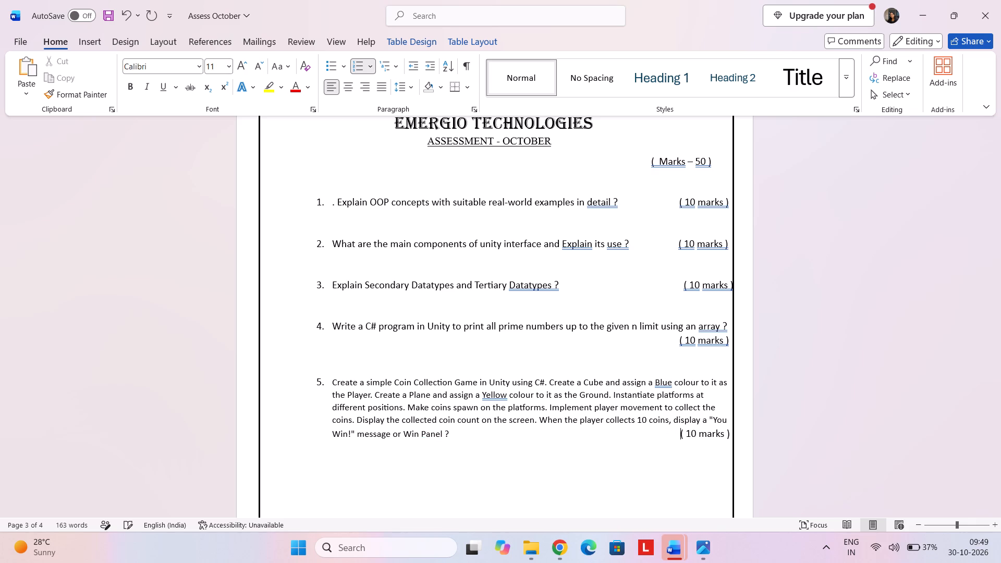
{"action": "key", "text": "space"}
{"action": "key", "text": "space"}
{"action": "key", "text": "BackSpace"}
{"action": "key", "text": "BackSpace"}
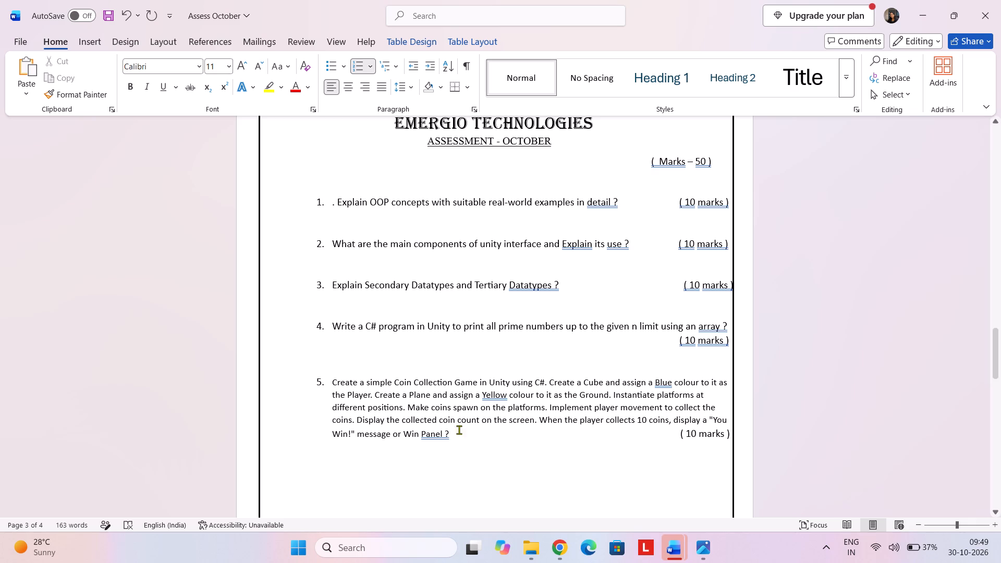
Remove the extra spacing before question 3's "( 10 marks )" so it lines up with the labels of questions 1 and 2.
{"action": "left_click", "coordinate": [671, 287]}
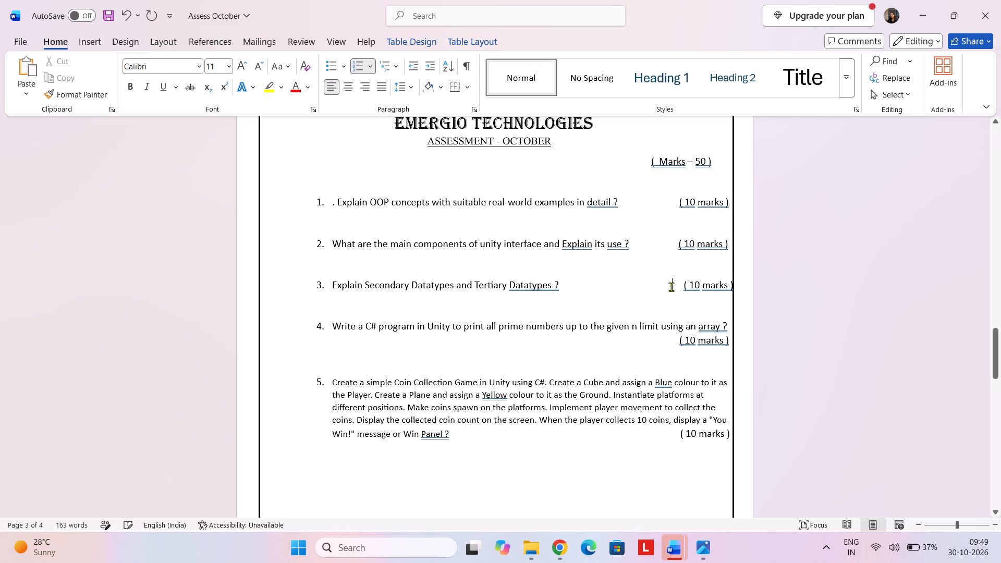
{"action": "key", "text": "BackSpace"}
{"action": "key", "text": "BackSpace"}
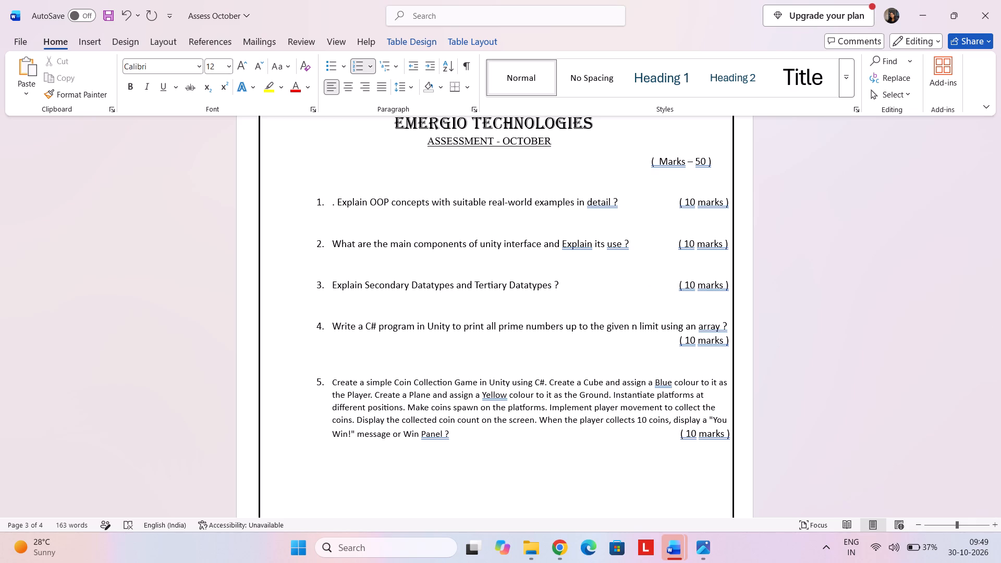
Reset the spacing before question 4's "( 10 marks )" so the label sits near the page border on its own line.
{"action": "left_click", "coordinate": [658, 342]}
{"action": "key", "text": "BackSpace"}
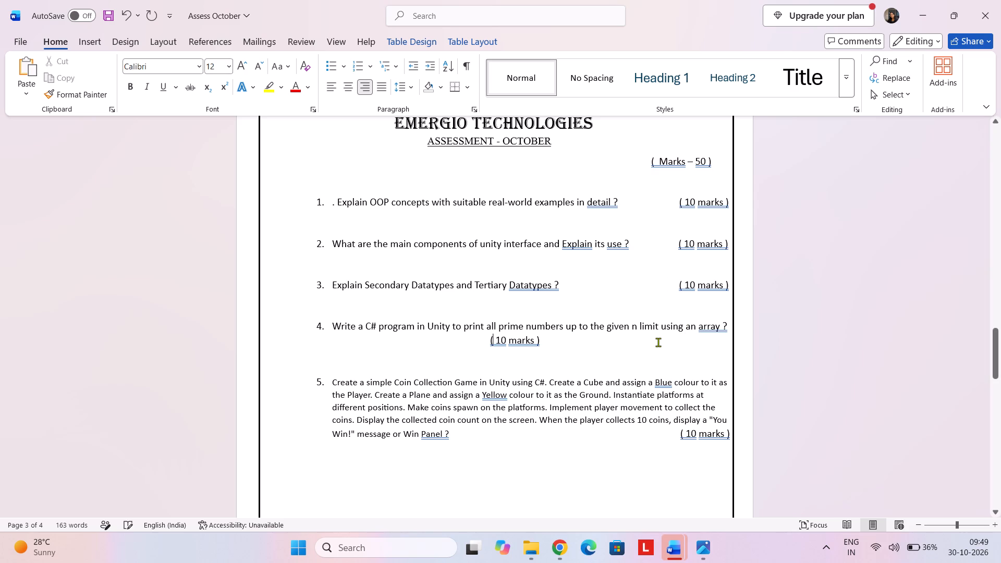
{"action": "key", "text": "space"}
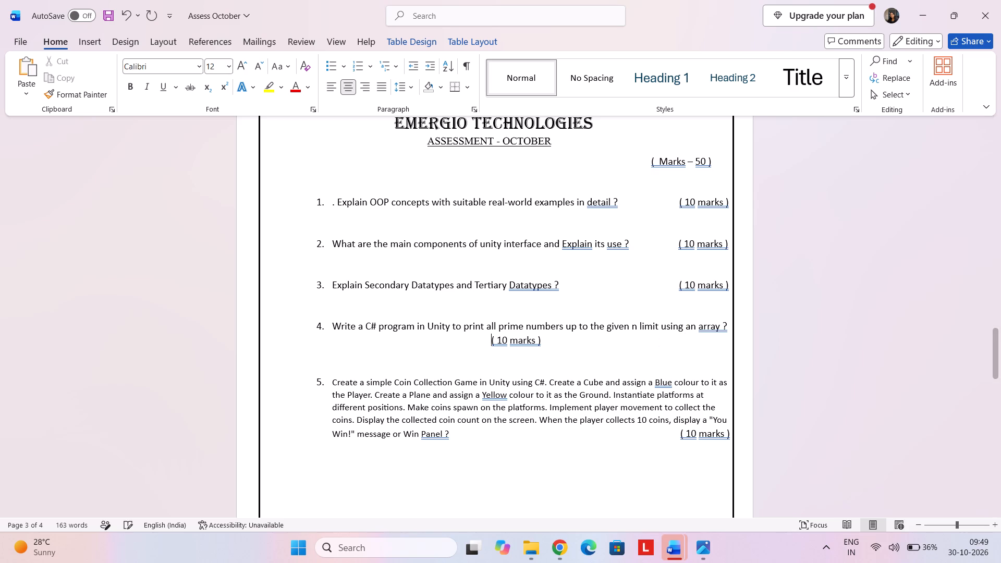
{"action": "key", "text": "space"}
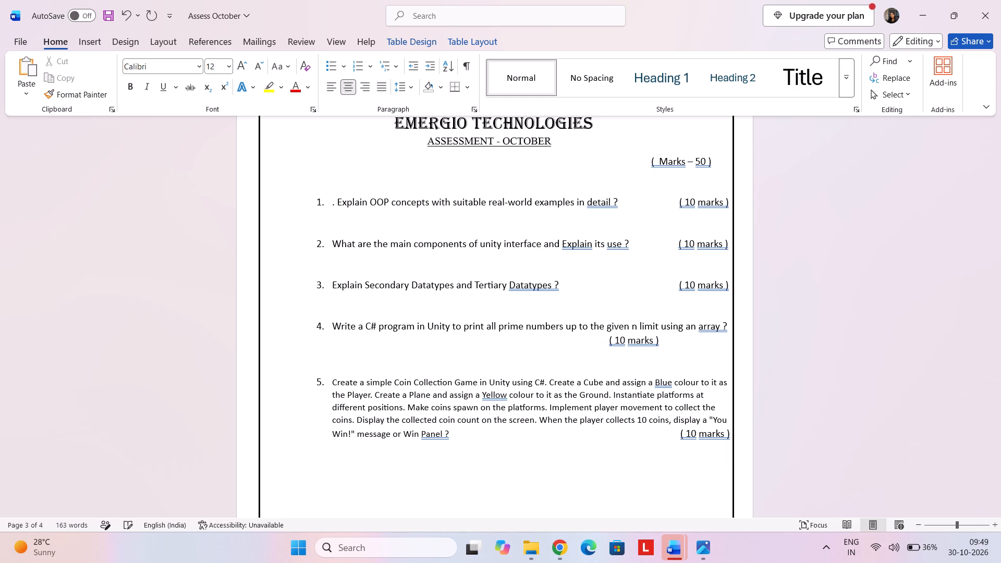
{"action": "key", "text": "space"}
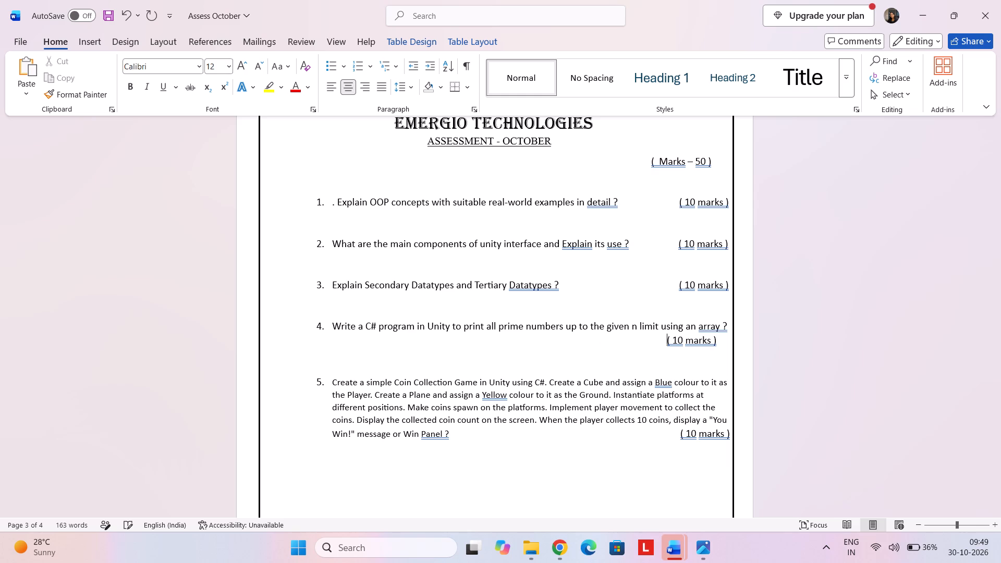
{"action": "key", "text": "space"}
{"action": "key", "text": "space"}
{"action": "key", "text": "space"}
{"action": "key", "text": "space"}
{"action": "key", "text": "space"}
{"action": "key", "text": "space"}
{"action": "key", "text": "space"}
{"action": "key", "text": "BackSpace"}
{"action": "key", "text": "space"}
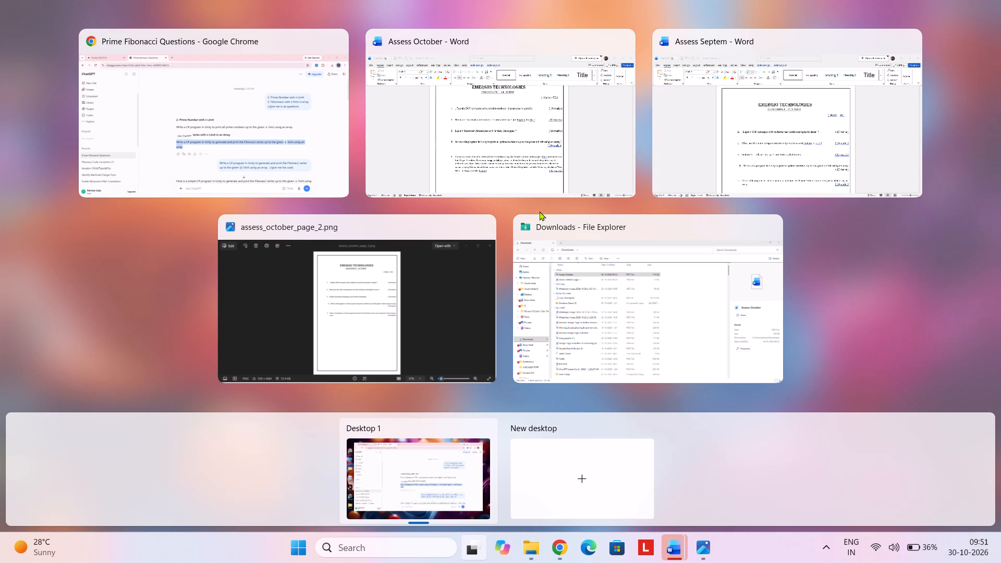
Back in the Assess October document in Word, replace question 4's prime number wording with the copied Fibonacci question, keeping the closing "?".
{"action": "left_click", "coordinate": [526, 143]}
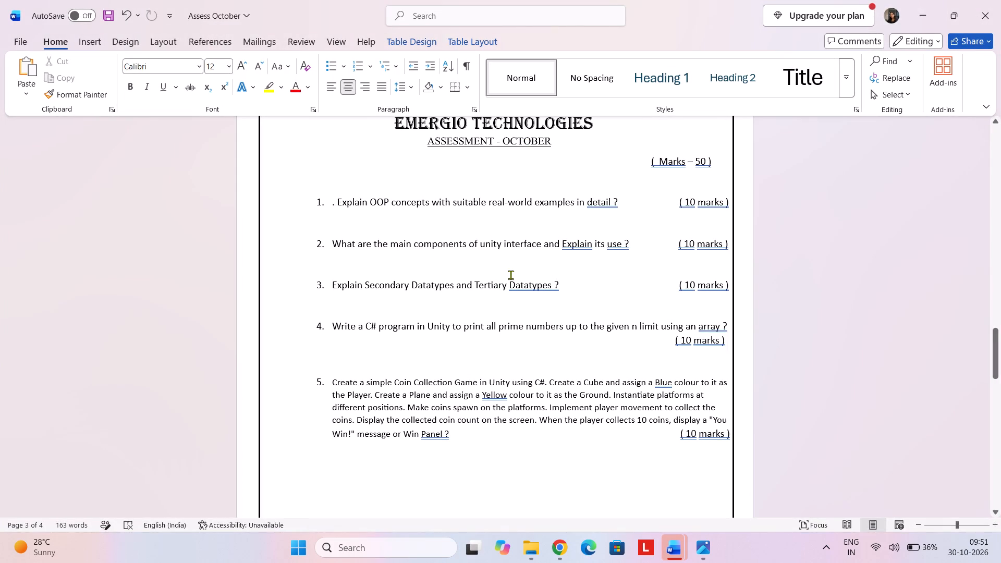
{"action": "left_click", "coordinate": [718, 327]}
{"action": "key", "text": "BackSpace"}
{"action": "key", "text": "BackSpace"}
{"action": "key", "text": "BackSpace"}
{"action": "key", "text": "BackSpace"}
{"action": "key", "text": "BackSpace"}
{"action": "key", "text": "BackSpace"}
{"action": "key", "text": "BackSpace"}
{"action": "key", "text": "BackSpace"}
{"action": "key", "text": "BackSpace"}
{"action": "key", "text": "BackSpace"}
{"action": "key", "text": "BackSpace"}
{"action": "key", "text": "BackSpace"}
{"action": "key", "text": "BackSpace"}
{"action": "key", "text": "BackSpace"}
{"action": "key", "text": "BackSpace"}
{"action": "key", "text": "BackSpace"}
{"action": "key", "text": "BackSpace"}
{"action": "key", "text": "BackSpace"}
{"action": "key", "text": "BackSpace"}
{"action": "key", "text": "BackSpace"}
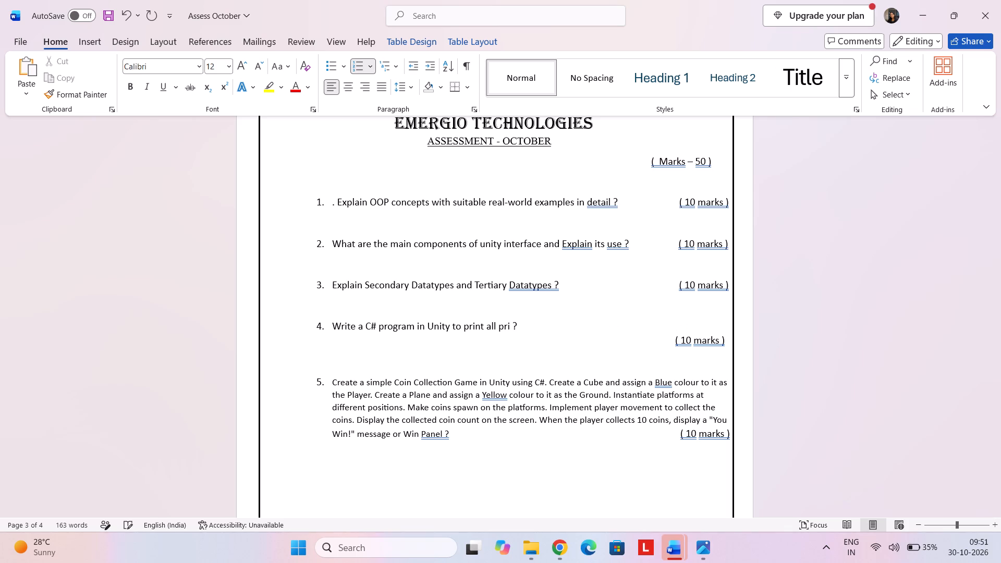
{"action": "key", "text": "BackSpace"}
{"action": "key", "text": "BackSpace"}
{"action": "key", "text": "BackSpace"}
{"action": "key", "text": "BackSpace"}
{"action": "key", "text": "BackSpace"}
{"action": "key", "text": "BackSpace"}
{"action": "key", "text": "BackSpace"}
{"action": "key", "text": "BackSpace"}
{"action": "key", "text": "BackSpace"}
{"action": "key", "text": "BackSpace"}
{"action": "key", "text": "BackSpace"}
{"action": "key", "text": "BackSpace"}
{"action": "key", "text": "BackSpace"}
{"action": "key", "text": "BackSpace"}
{"action": "key", "text": "BackSpace"}
{"action": "key", "text": "BackSpace"}
{"action": "key", "text": "BackSpace"}
{"action": "key", "text": "BackSpace"}
{"action": "key", "text": "BackSpace"}
{"action": "key", "text": "BackSpace"}
{"action": "key", "text": "BackSpace"}
{"action": "key", "text": "BackSpace"}
{"action": "key", "text": "BackSpace"}
{"action": "key", "text": "BackSpace"}
{"action": "key", "text": "BackSpace"}
{"action": "key", "text": "BackSpace"}
{"action": "key", "text": "BackSpace"}
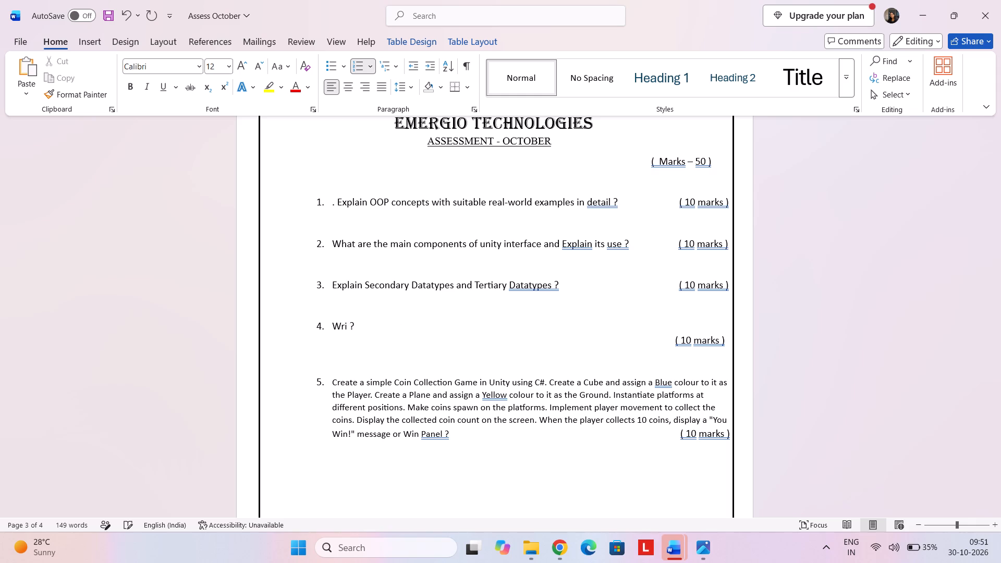
{"action": "key", "text": "BackSpace"}
{"action": "key", "text": "BackSpace"}
{"action": "key", "text": "BackSpace"}
{"action": "key", "text": "ctrl+v"}
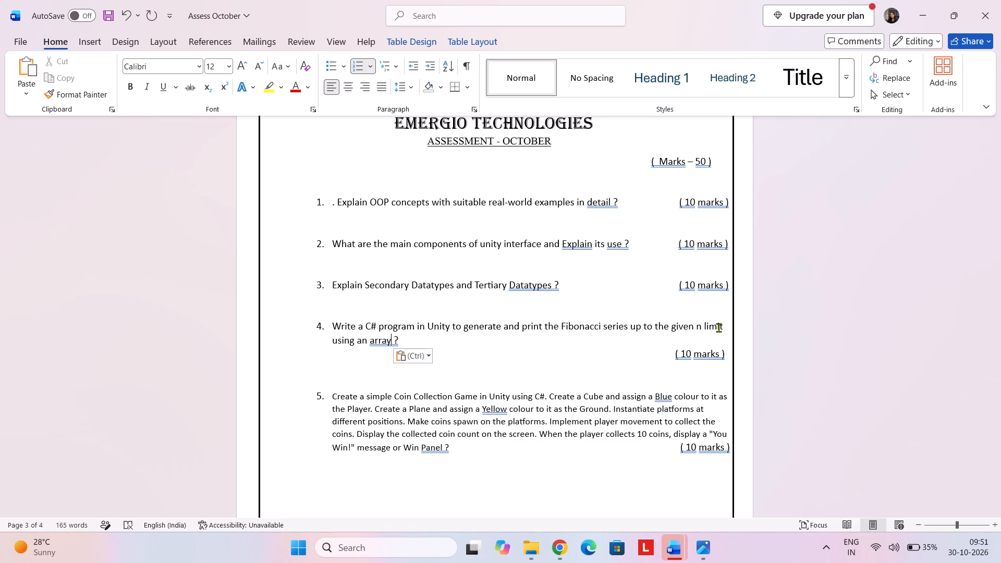
Delete the spacing before question 4's "( 10 marks )" to pull the label up to the question text.
{"action": "left_click", "coordinate": [675, 351]}
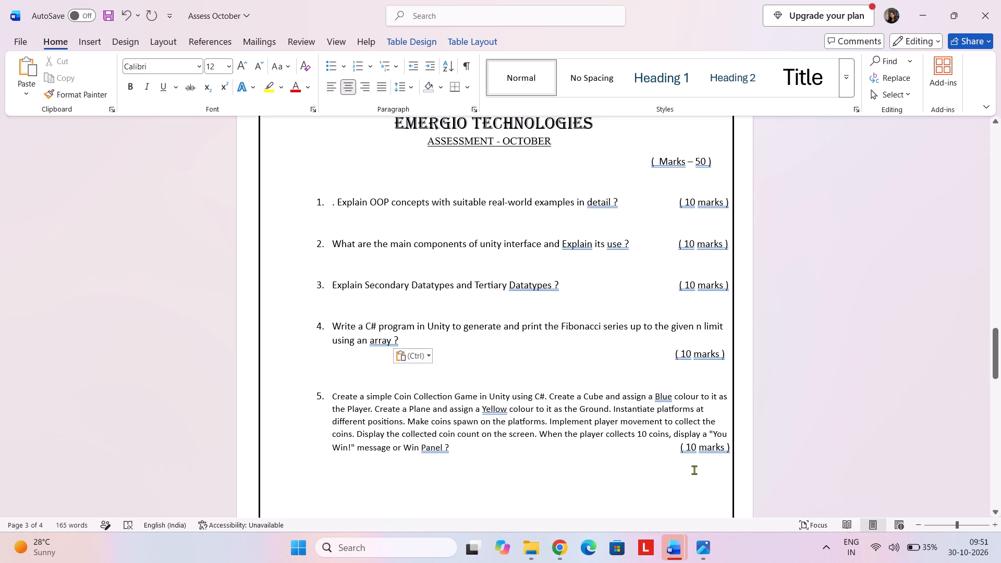
{"action": "key", "text": "BackSpace"}
{"action": "key", "text": "BackSpace"}
{"action": "key", "text": "BackSpace"}
{"action": "key", "text": "BackSpace"}
{"action": "key", "text": "BackSpace"}
{"action": "key", "text": "BackSpace"}
{"action": "key", "text": "BackSpace"}
{"action": "key", "text": "BackSpace"}
{"action": "key", "text": "BackSpace"}
{"action": "key", "text": "BackSpace"}
{"action": "key", "text": "BackSpace"}
{"action": "key", "text": "BackSpace"}
{"action": "key", "text": "BackSpace"}
{"action": "key", "text": "BackSpace"}
{"action": "key", "text": "BackSpace"}
{"action": "key", "text": "BackSpace"}
{"action": "key", "text": "BackSpace"}
{"action": "key", "text": "BackSpace"}
{"action": "key", "text": "BackSpace"}
{"action": "key", "text": "BackSpace"}
{"action": "key", "text": "BackSpace"}
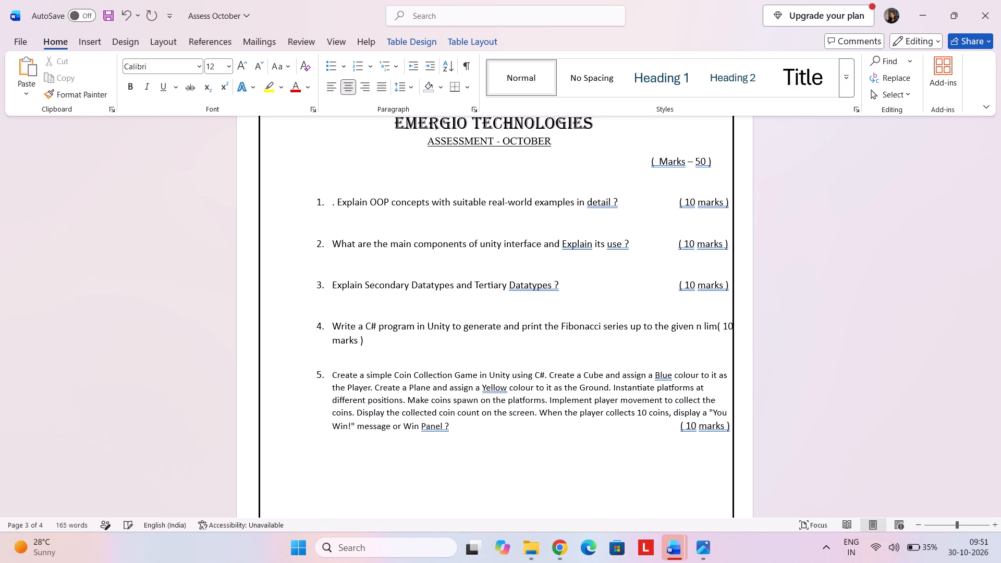
{"action": "key", "text": "BackSpace"}
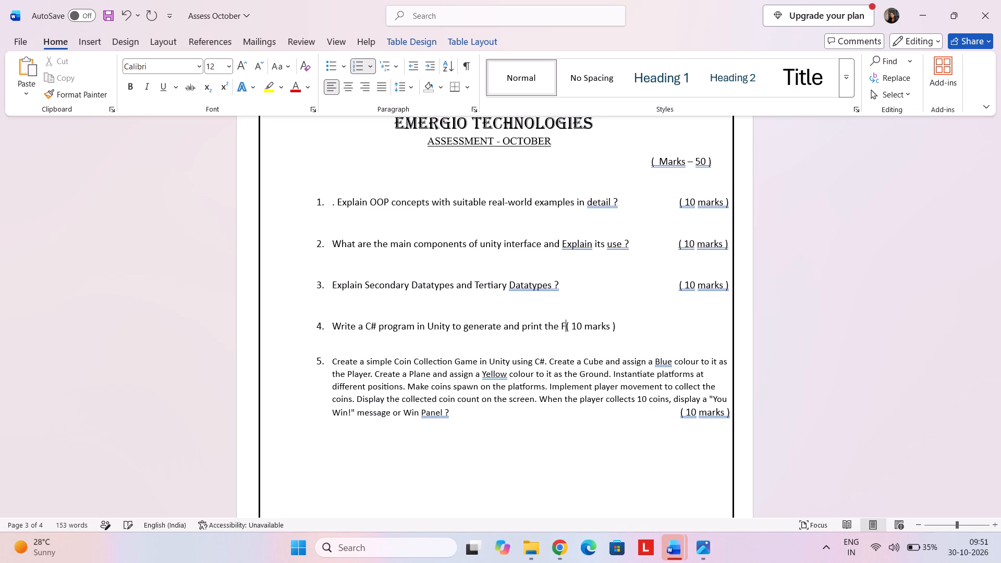
Undo the excess deletions to restore question 4's wording through "using an array ?", keeping "( 10 marks )" directly after it.
{"action": "key", "text": "ctrl+z"}
{"action": "key", "text": "ctrl+z"}
{"action": "key", "text": "ctrl+z"}
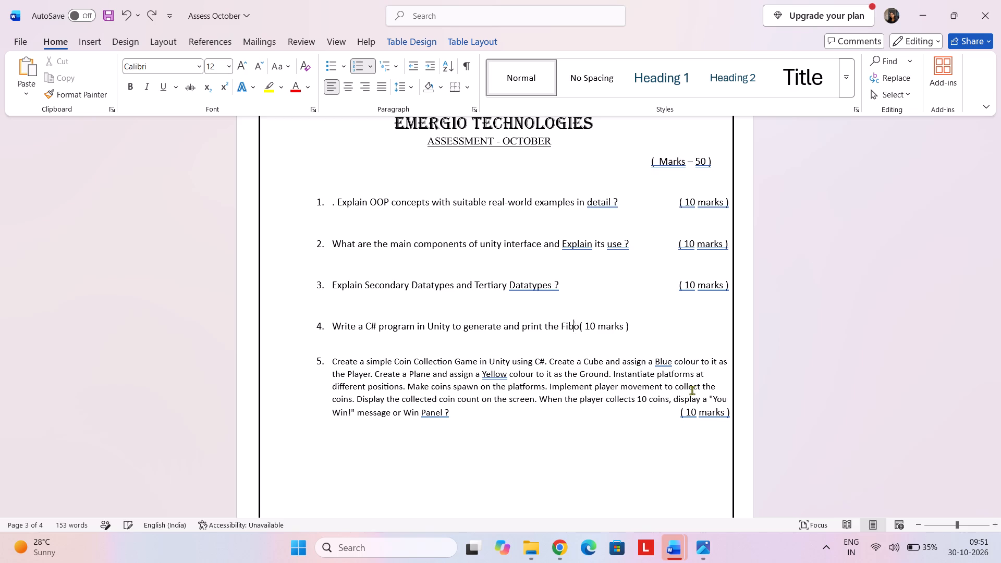
{"action": "key", "text": "ctrl+z"}
{"action": "key", "text": "ctrl+z"}
{"action": "key", "text": "ctrl+z"}
{"action": "key", "text": "ctrl+z"}
{"action": "key", "text": "ctrl+z"}
{"action": "key", "text": "ctrl+z"}
{"action": "key", "text": "ctrl+z"}
{"action": "key", "text": "ctrl+z"}
{"action": "key", "text": "ctrl+z"}
{"action": "key", "text": "ctrl+z"}
{"action": "key", "text": "ctrl+z"}
{"action": "key", "text": "ctrl+z"}
{"action": "key", "text": "ctrl+z"}
{"action": "key", "text": "ctrl+z"}
{"action": "key", "text": "ctrl+z"}
{"action": "key", "text": "ctrl+z"}
{"action": "key", "text": "ctrl+z"}
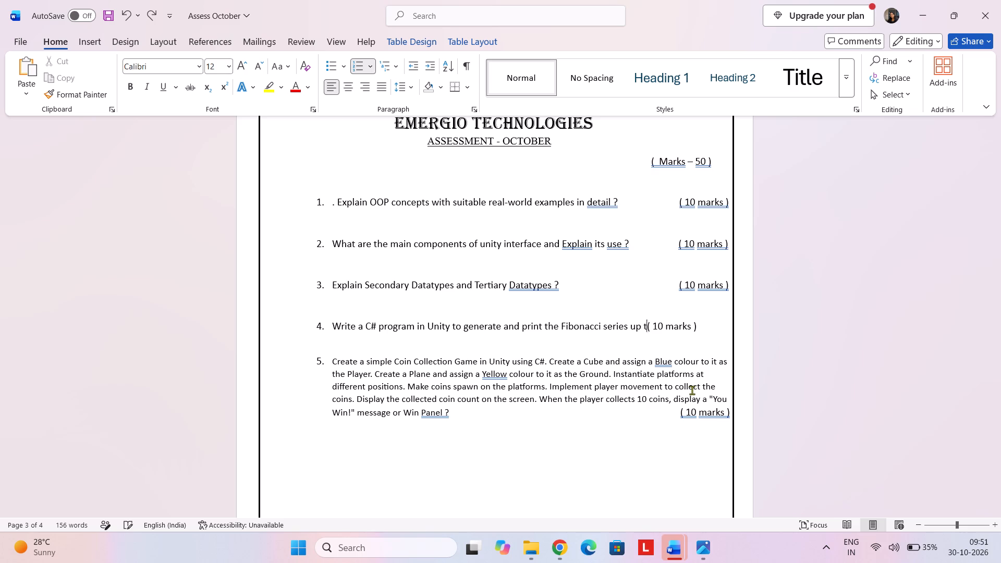
{"action": "key", "text": "ctrl+z"}
{"action": "key", "text": "ctrl+z"}
{"action": "key", "text": "ctrl+z"}
{"action": "key", "text": "ctrl+z"}
{"action": "key", "text": "ctrl+z"}
{"action": "key", "text": "ctrl+z"}
{"action": "key", "text": "ctrl+z"}
{"action": "key", "text": "ctrl+z"}
{"action": "key", "text": "ctrl+z"}
{"action": "key", "text": "ctrl+z"}
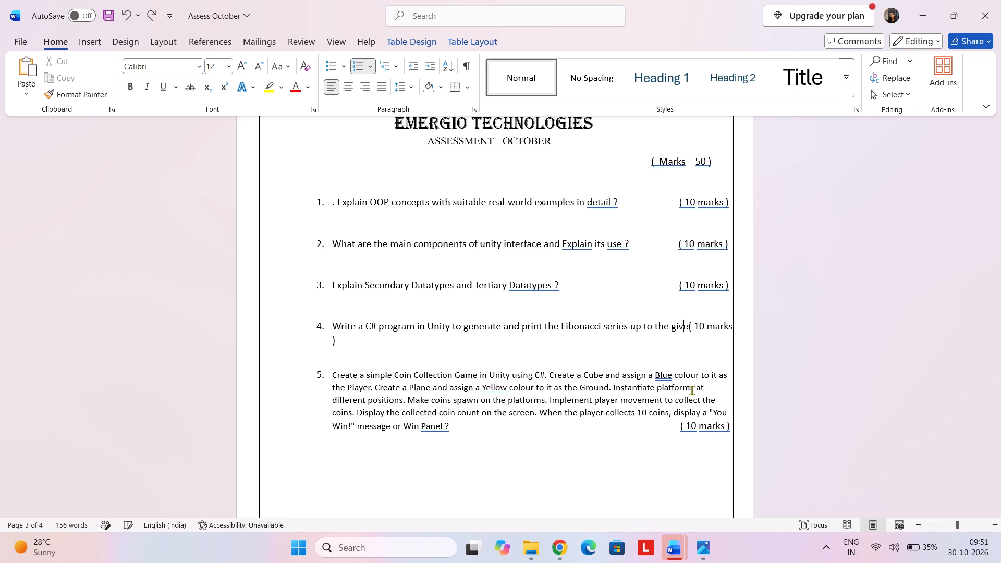
{"action": "key", "text": "ctrl+z"}
{"action": "key", "text": "ctrl+z"}
{"action": "key", "text": "ctrl+z"}
{"action": "key", "text": "ctrl+z"}
{"action": "key", "text": "ctrl+z"}
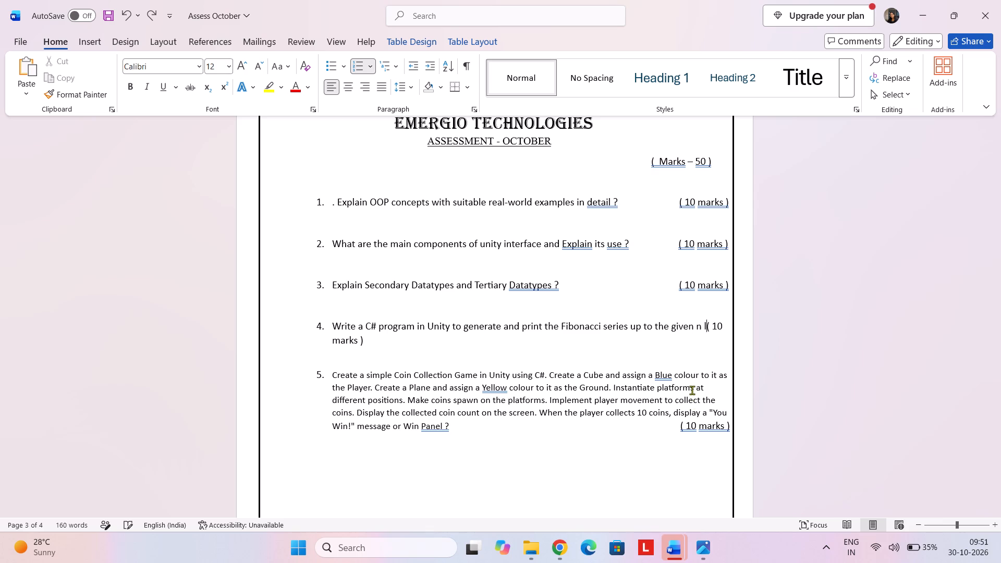
{"action": "key", "text": "ctrl+z"}
{"action": "key", "text": "ctrl+z"}
{"action": "key", "text": "ctrl+z"}
{"action": "key", "text": "ctrl+z"}
{"action": "key", "text": "ctrl+z"}
{"action": "key", "text": "ctrl+z"}
{"action": "key", "text": "ctrl+z"}
{"action": "key", "text": "ctrl+z"}
{"action": "key", "text": "ctrl+z"}
{"action": "key", "text": "ctrl+z"}
{"action": "key", "text": "ctrl+z"}
{"action": "key", "text": "ctrl+z"}
{"action": "key", "text": "ctrl+z"}
{"action": "key", "text": "ctrl+z"}
{"action": "key", "text": "ctrl+z"}
{"action": "key", "text": "ctrl+z"}
{"action": "key", "text": "ctrl+z"}
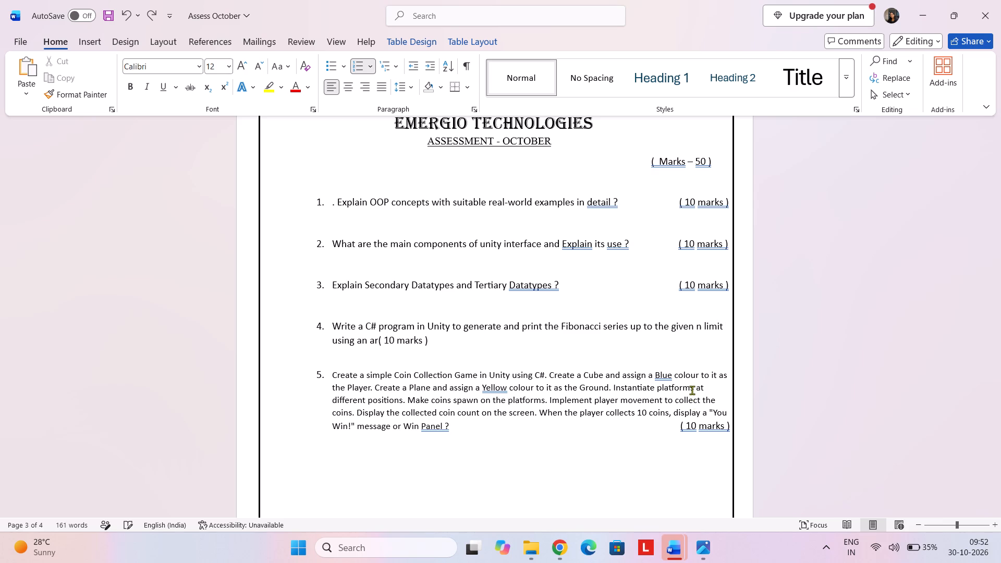
{"action": "key", "text": "ctrl+z"}
{"action": "key", "text": "ctrl+z"}
{"action": "key", "text": "ctrl+z"}
{"action": "key", "text": "ctrl+z"}
{"action": "key", "text": "ctrl+z"}
{"action": "key", "text": "ctrl+z"}
{"action": "key", "text": "ctrl+z"}
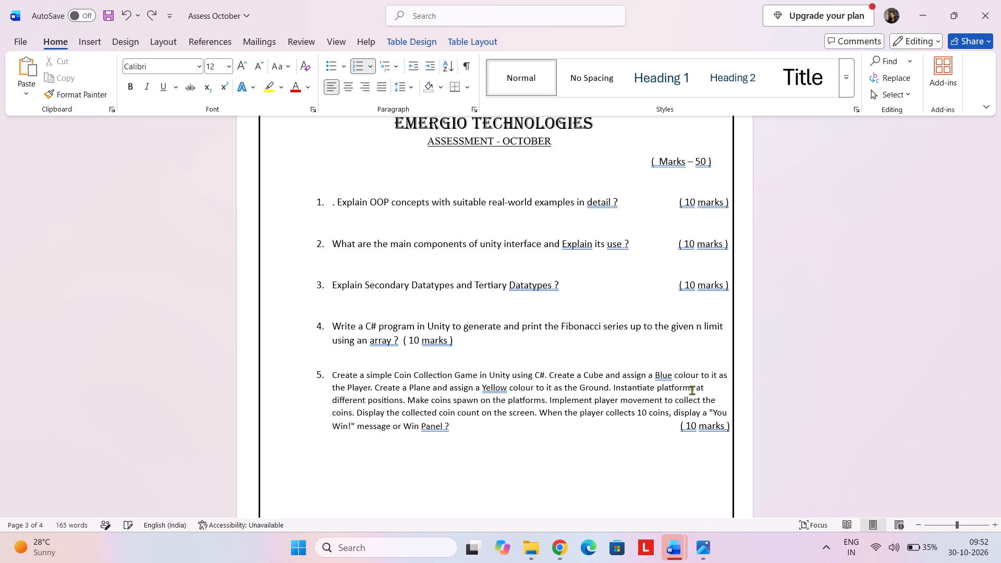
Add spaces after question 4's "using an array ?" to move "( 10 marks )" near the page border on that same line.
{"action": "key", "text": "BackSpace"}
{"action": "key", "text": "space"}
{"action": "key", "text": "space"}
{"action": "key", "text": "space"}
{"action": "key", "text": "space"}
{"action": "key", "text": "space"}
{"action": "key", "text": "space"}
{"action": "key", "text": "space"}
{"action": "key", "text": "space"}
{"action": "key", "text": "space"}
{"action": "key", "text": "space"}
{"action": "key", "text": "space"}
{"action": "key", "text": "space"}
{"action": "key", "text": "space"}
{"action": "key", "text": "space"}
{"action": "key", "text": "space"}
{"action": "key", "text": "space"}
{"action": "key", "text": "space"}
{"action": "key", "text": "space"}
{"action": "key", "text": "space"}
{"action": "key", "text": "space"}
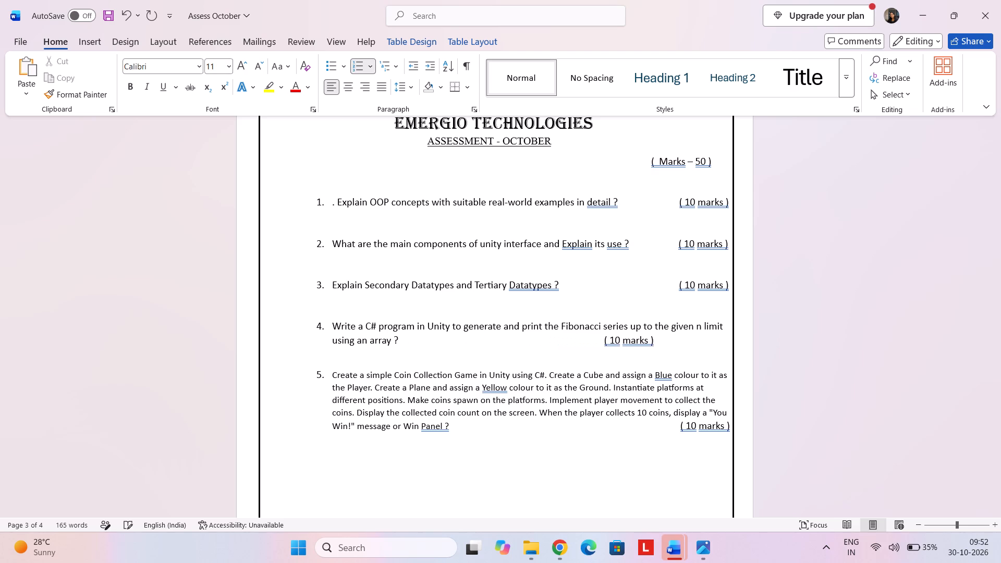
{"action": "key", "text": "space"}
{"action": "key", "text": "space"}
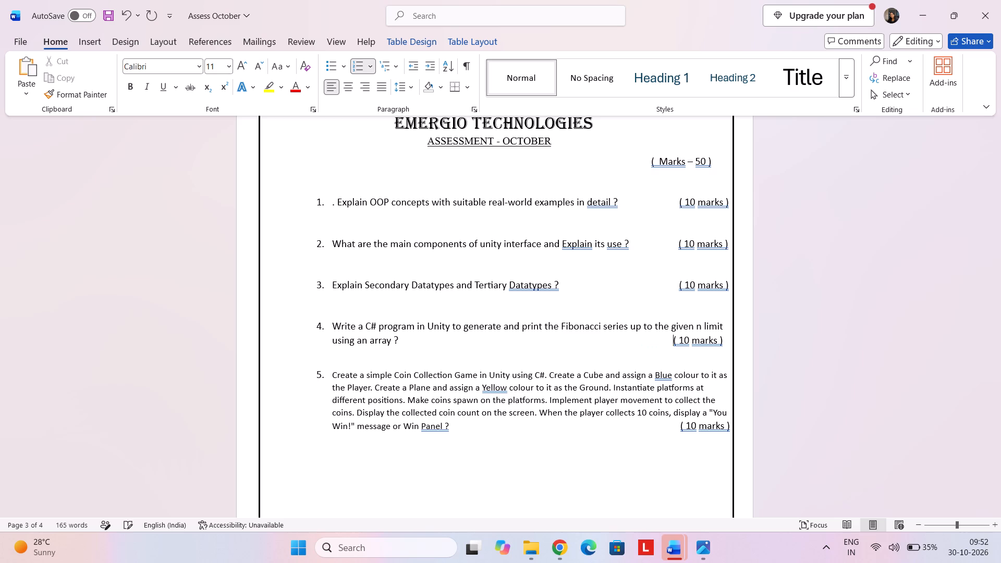
{"action": "key", "text": "space"}
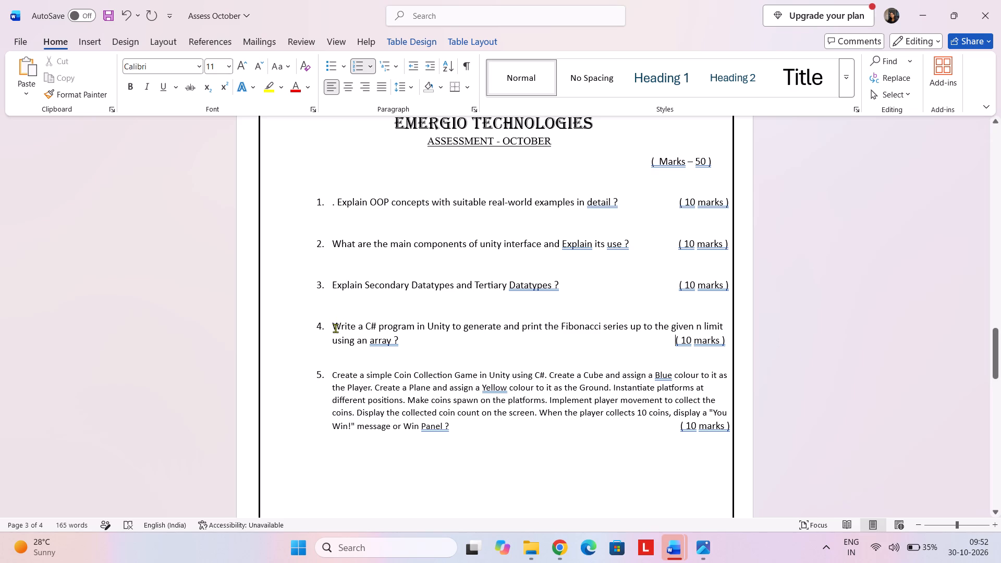
Copy question 4's Fibonacci wording, from "Write a C# program" through "using an array ?", without its marks label.
{"action": "left_click_drag", "start_coordinate": [338, 328], "coordinate": [406, 346]}
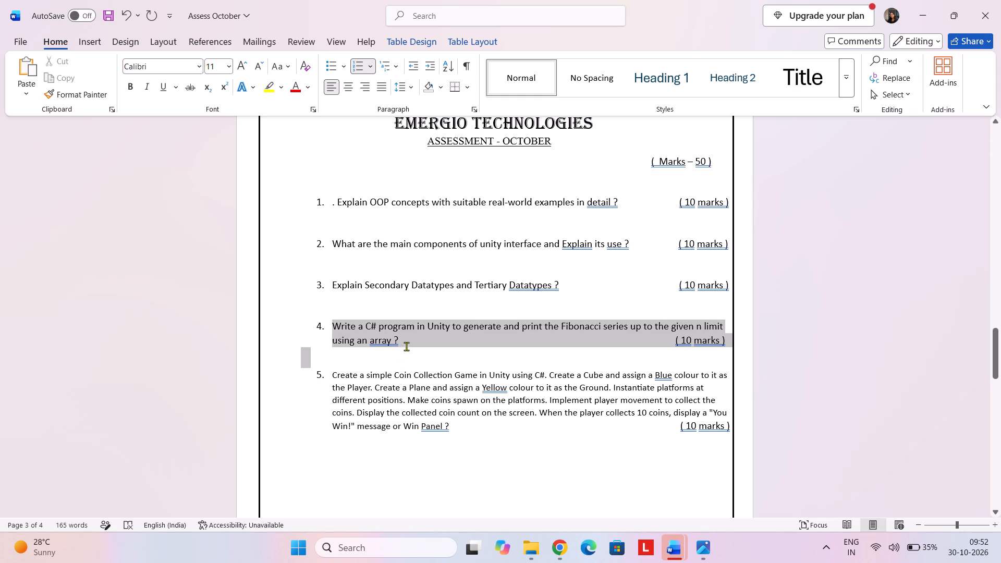
{"action": "left_click_drag", "start_coordinate": [406, 346], "coordinate": [405, 333]}
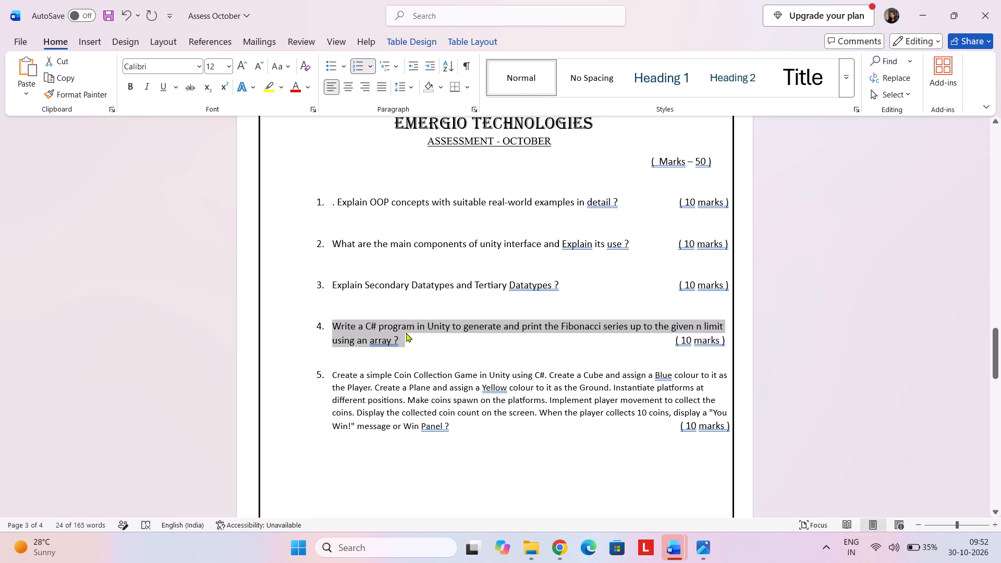
{"action": "key", "text": "ctrl+c"}
Replace question 3's wording about Secondary and Tertiary Datatypes with the copied Fibonacci question, keeping its "( 10 marks )" label.
{"action": "left_click_drag", "start_coordinate": [564, 289], "coordinate": [441, 281]}
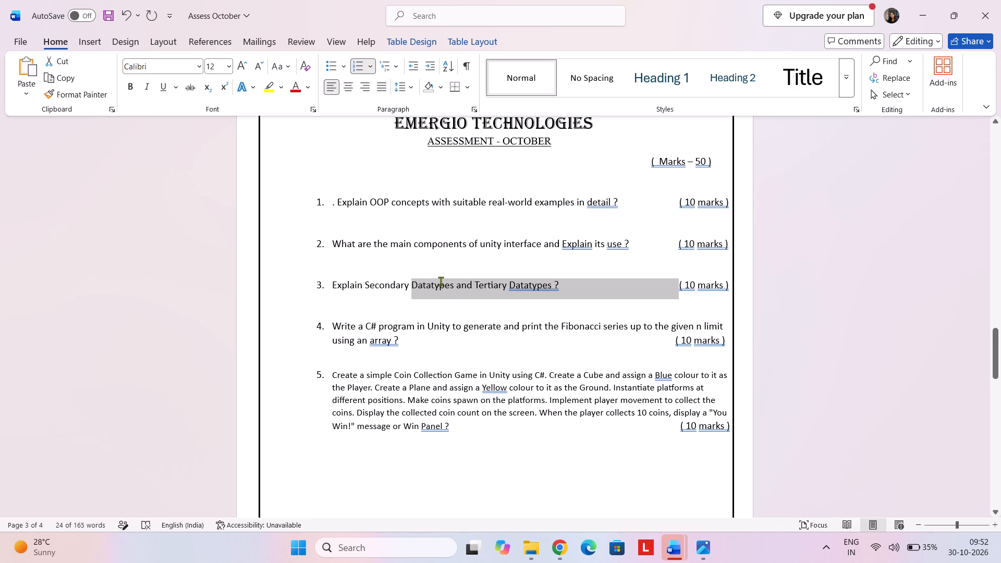
{"action": "left_click_drag", "start_coordinate": [441, 281], "coordinate": [437, 277]}
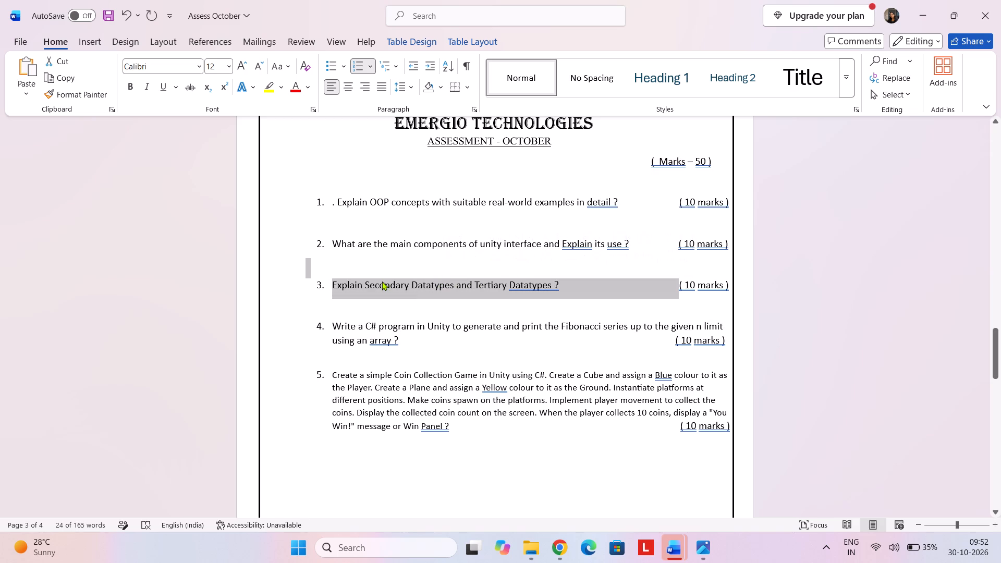
{"action": "left_click", "coordinate": [382, 281]}
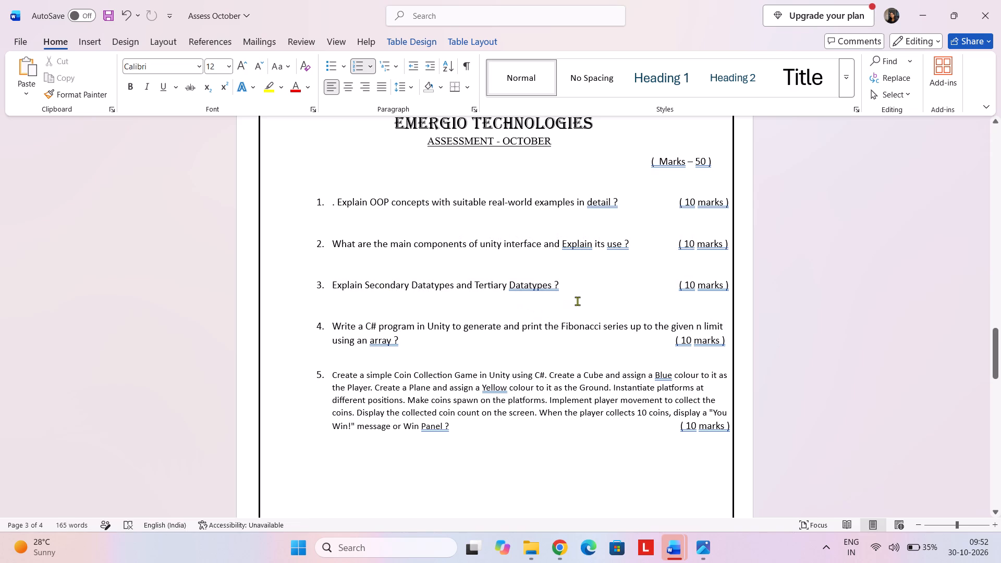
{"action": "left_click", "coordinate": [585, 294]}
{"action": "left_click", "coordinate": [560, 291]}
{"action": "key", "text": "BackSpace"}
{"action": "key", "text": "BackSpace"}
{"action": "key", "text": "BackSpace"}
{"action": "key", "text": "BackSpace"}
{"action": "key", "text": "BackSpace"}
{"action": "key", "text": "BackSpace"}
{"action": "key", "text": "BackSpace"}
{"action": "key", "text": "BackSpace"}
{"action": "key", "text": "BackSpace"}
{"action": "key", "text": "BackSpace"}
{"action": "key", "text": "BackSpace"}
{"action": "key", "text": "BackSpace"}
{"action": "key", "text": "BackSpace"}
{"action": "key", "text": "BackSpace"}
{"action": "key", "text": "BackSpace"}
{"action": "key", "text": "BackSpace"}
{"action": "key", "text": "BackSpace"}
{"action": "key", "text": "BackSpace"}
{"action": "key", "text": "BackSpace"}
{"action": "key", "text": "BackSpace"}
{"action": "key", "text": "BackSpace"}
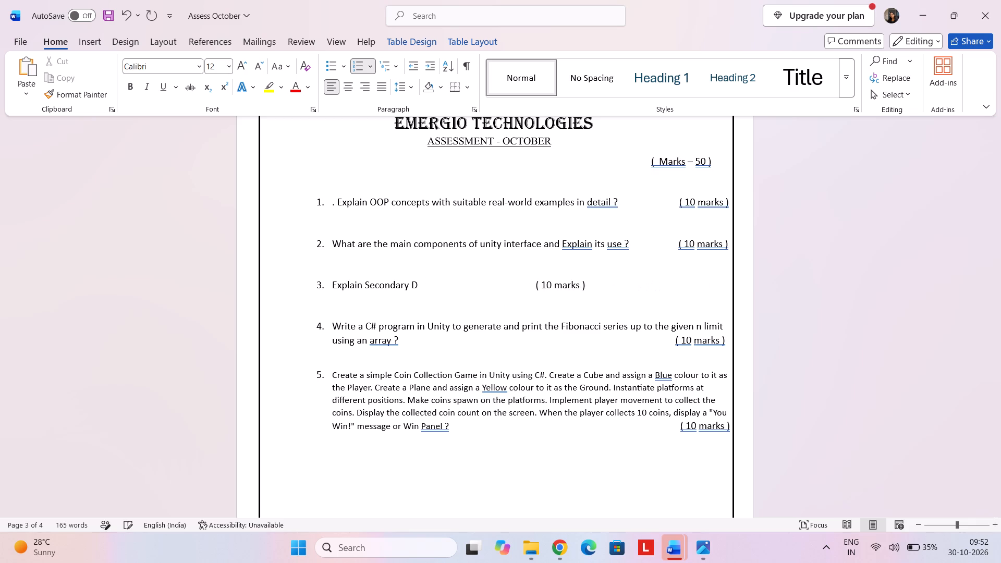
{"action": "key", "text": "BackSpace"}
{"action": "key", "text": "BackSpace"}
{"action": "key", "text": "BackSpace"}
{"action": "key", "text": "BackSpace"}
{"action": "key", "text": "BackSpace"}
{"action": "key", "text": "BackSpace"}
{"action": "key", "text": "BackSpace"}
{"action": "key", "text": "BackSpace"}
{"action": "key", "text": "BackSpace"}
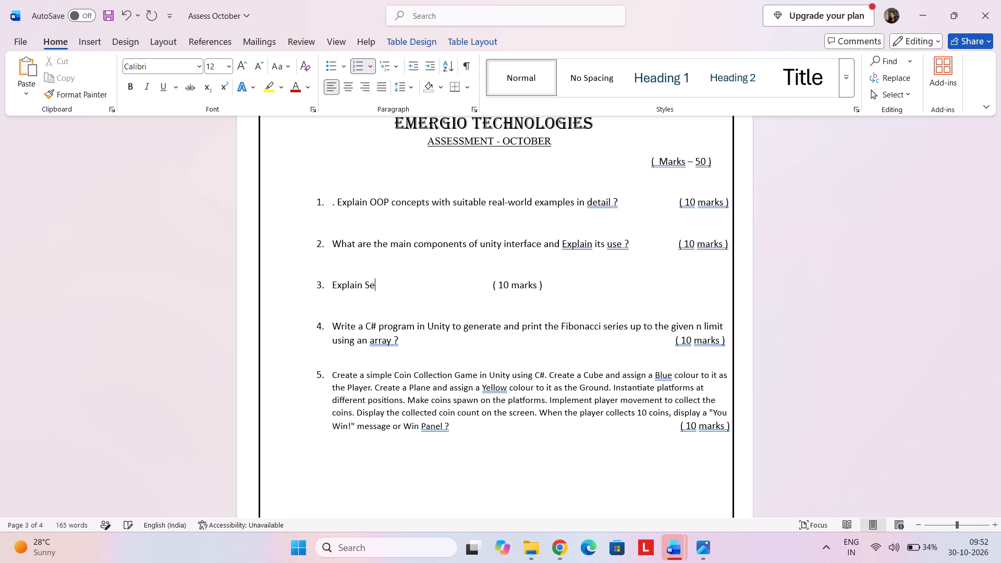
{"action": "key", "text": "BackSpace"}
{"action": "key", "text": "BackSpace"}
{"action": "key", "text": "BackSpace"}
{"action": "key", "text": "BackSpace"}
{"action": "key", "text": "BackSpace"}
{"action": "key", "text": "BackSpace"}
{"action": "key", "text": "BackSpace"}
{"action": "key", "text": "BackSpace"}
{"action": "key", "text": "BackSpace"}
{"action": "key", "text": "BackSpace"}
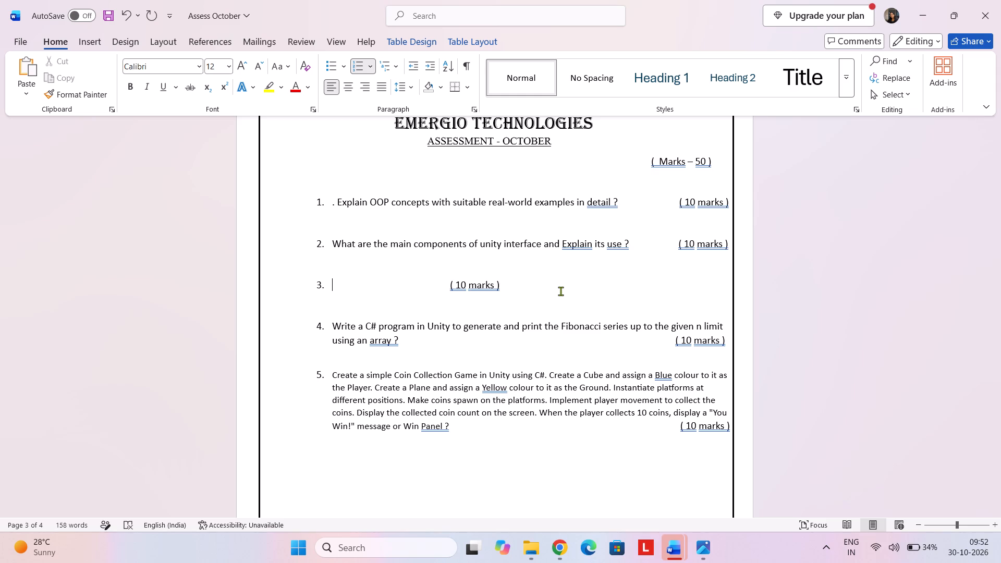
{"action": "key", "text": "ctrl+v"}
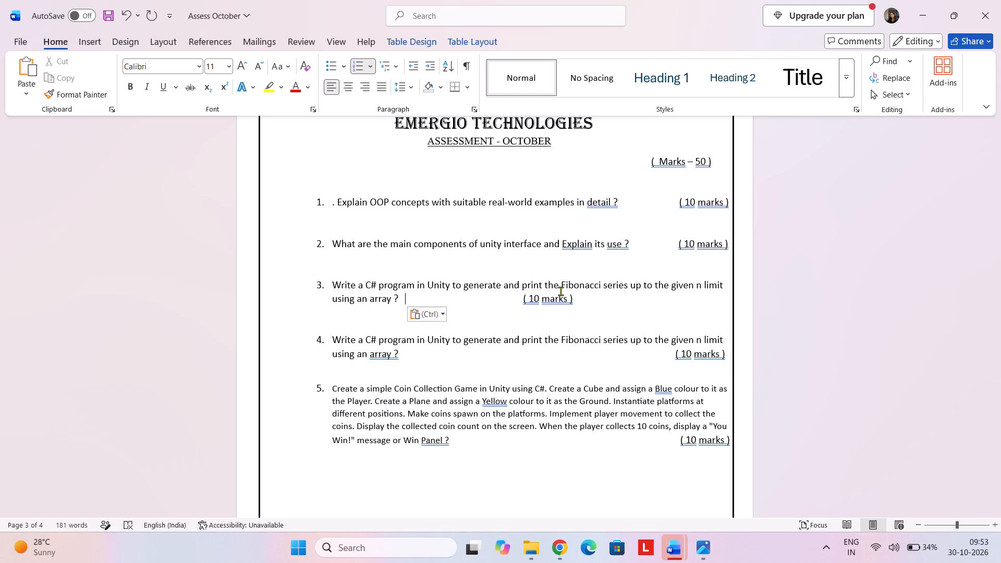
Add spaces after question 3's "using an array ?" to move "( 10 marks )" near the page border, in line with question 4's label.
{"action": "key", "text": "space"}
{"action": "key", "text": "space"}
{"action": "key", "text": "space"}
{"action": "key", "text": "space"}
{"action": "key", "text": "space"}
{"action": "key", "text": "space"}
{"action": "key", "text": "space"}
{"action": "key", "text": "space"}
{"action": "key", "text": "space"}
{"action": "key", "text": "space"}
{"action": "key", "text": "space"}
{"action": "key", "text": "space"}
{"action": "key", "text": "space"}
{"action": "key", "text": "space"}
{"action": "key", "text": "space"}
{"action": "key", "text": "space"}
{"action": "key", "text": "space"}
{"action": "key", "text": "space"}
{"action": "key", "text": "space"}
{"action": "key", "text": "space"}
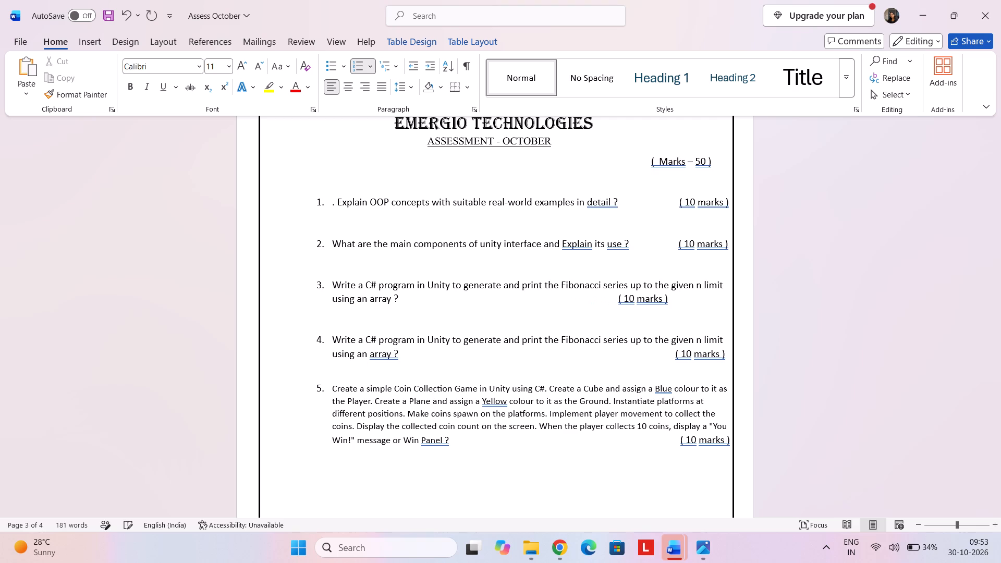
{"action": "key", "text": "space"}
{"action": "key", "text": "space"}
{"action": "key", "text": "space"}
{"action": "key", "text": "space"}
{"action": "key", "text": "space"}
{"action": "key", "text": "space"}
{"action": "key", "text": "space"}
{"action": "key", "text": "space"}
{"action": "key", "text": "space"}
{"action": "key", "text": "space"}
{"action": "key", "text": "space"}
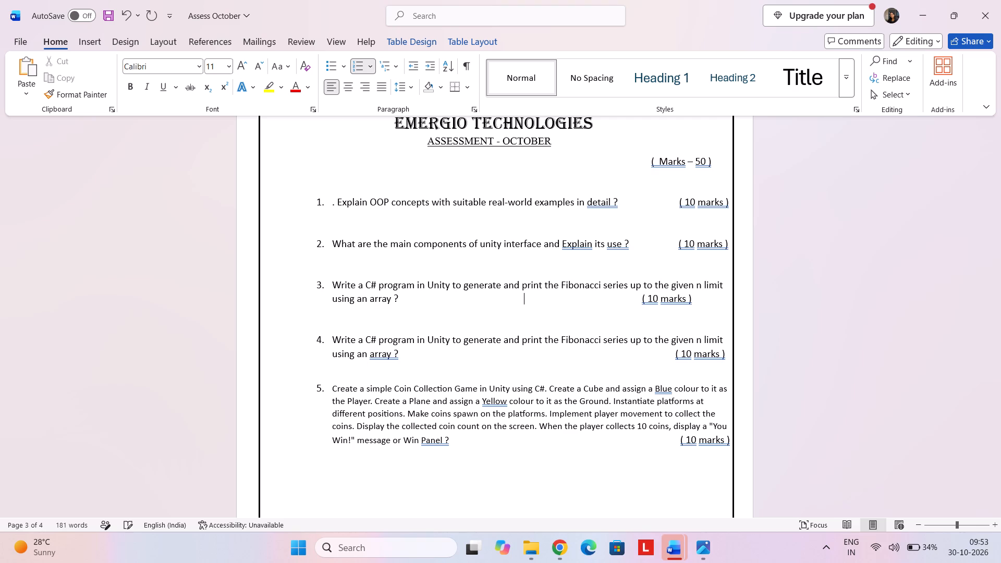
{"action": "key", "text": "space"}
{"action": "key", "text": "space"}
{"action": "key", "text": "space"}
{"action": "key", "text": "space"}
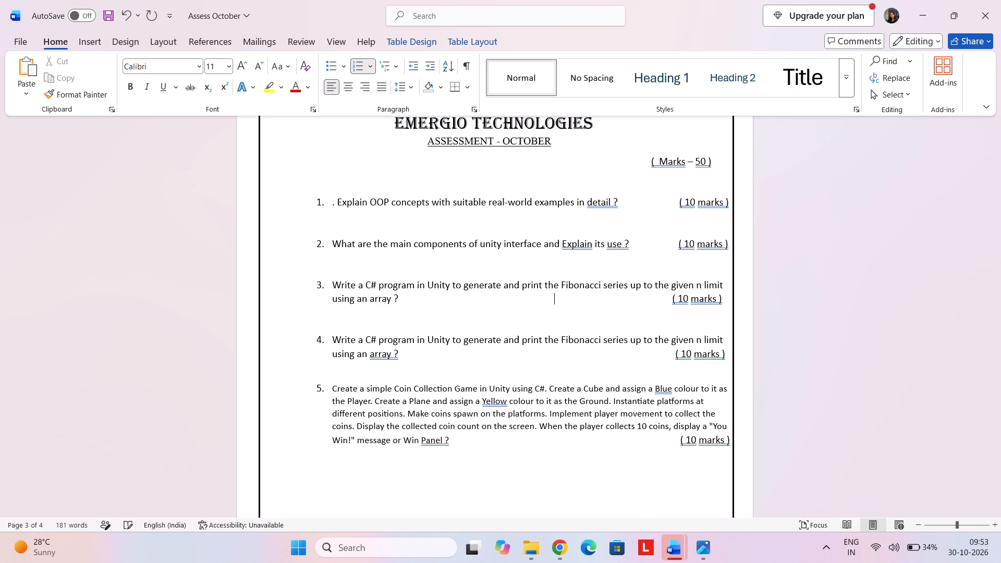
{"action": "key", "text": "space"}
{"action": "key", "text": "space"}
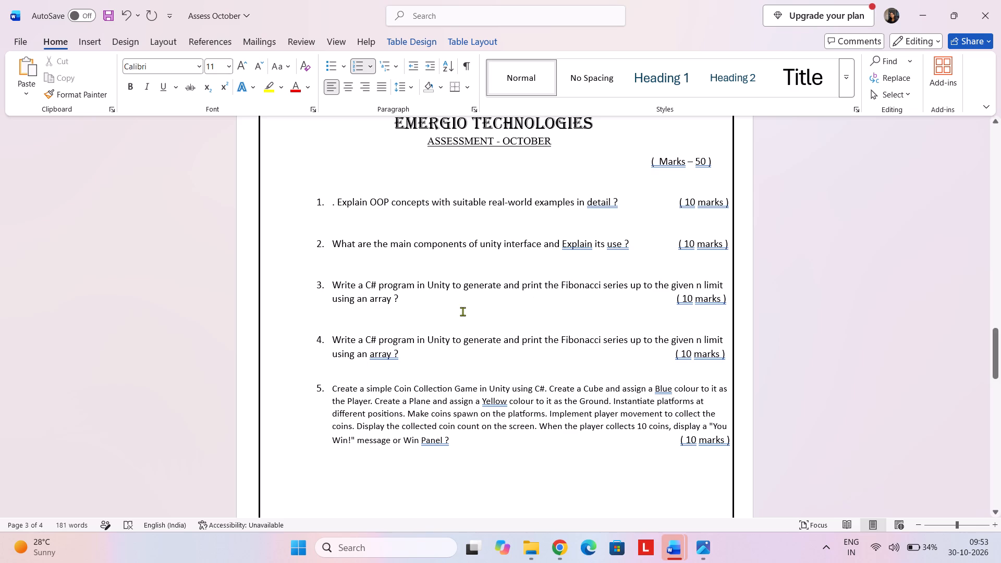
Delete question 4's duplicate Fibonacci wording, keeping its list number and its "( 10 marks )" label on the line.
{"action": "left_click", "coordinate": [417, 362]}
{"action": "left_click", "coordinate": [402, 351]}
{"action": "key", "text": "Left"}
{"action": "key", "text": "Left"}
{"action": "key", "text": "Left"}
{"action": "key", "text": "Right"}
{"action": "key", "text": "BackSpace"}
{"action": "key", "text": "BackSpace"}
{"action": "key", "text": "BackSpace"}
{"action": "key", "text": "BackSpace"}
{"action": "key", "text": "BackSpace"}
{"action": "key", "text": "BackSpace"}
{"action": "key", "text": "BackSpace"}
{"action": "key", "text": "BackSpace"}
{"action": "key", "text": "BackSpace"}
{"action": "key", "text": "BackSpace"}
{"action": "key", "text": "BackSpace"}
{"action": "key", "text": "BackSpace"}
{"action": "key", "text": "BackSpace"}
{"action": "key", "text": "BackSpace"}
{"action": "key", "text": "BackSpace"}
{"action": "key", "text": "BackSpace"}
{"action": "key", "text": "BackSpace"}
{"action": "key", "text": "BackSpace"}
{"action": "key", "text": "BackSpace"}
{"action": "key", "text": "BackSpace"}
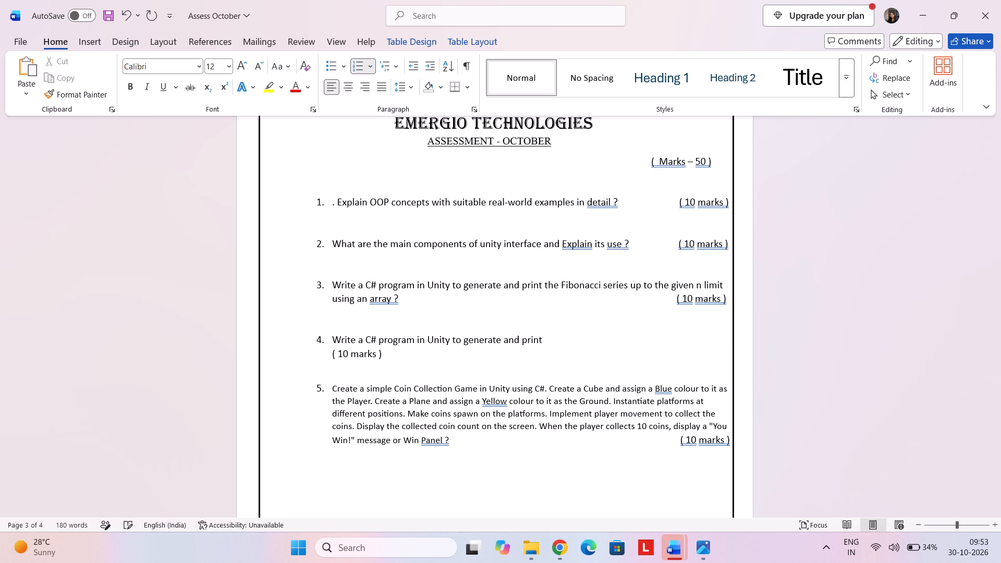
{"action": "key", "text": "BackSpace"}
{"action": "key", "text": "BackSpace"}
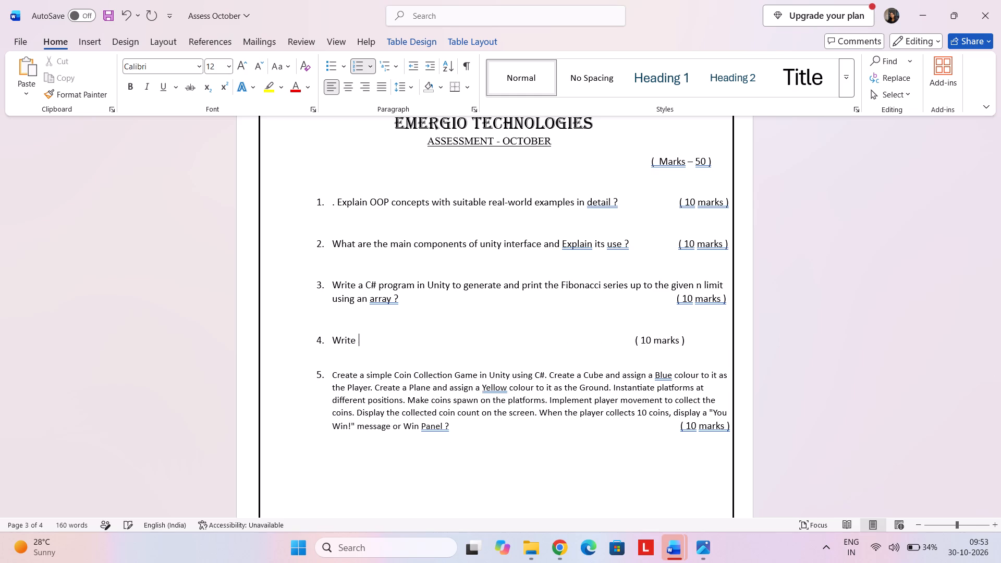
{"action": "key", "text": "BackSpace"}
{"action": "key", "text": "BackSpace"}
{"action": "key", "text": "BackSpace"}
{"action": "key", "text": "BackSpace"}
{"action": "key", "text": "BackSpace"}
{"action": "key", "text": "BackSpace"}
{"action": "key", "text": "BackSpace"}
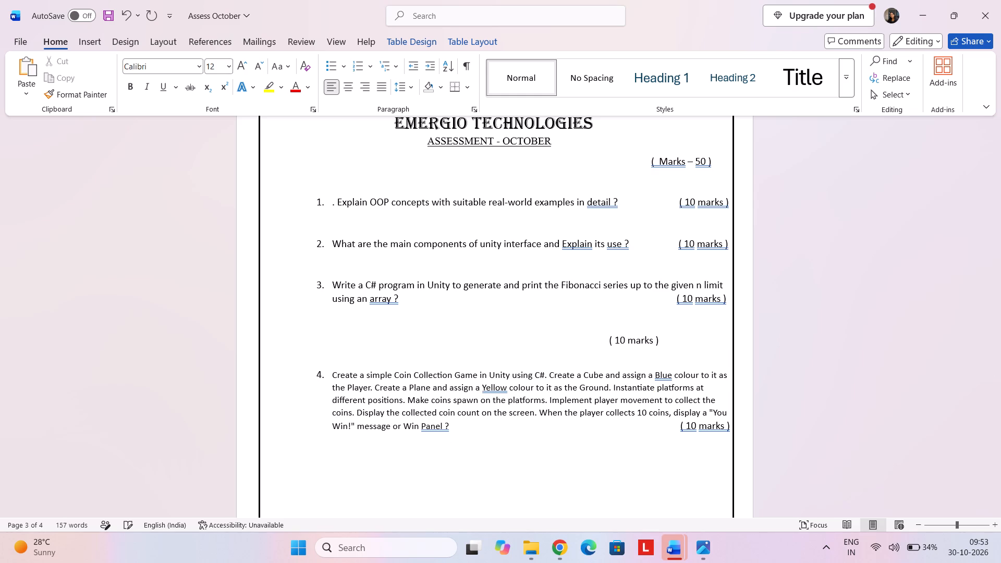
{"action": "key", "text": "ctrl+z"}
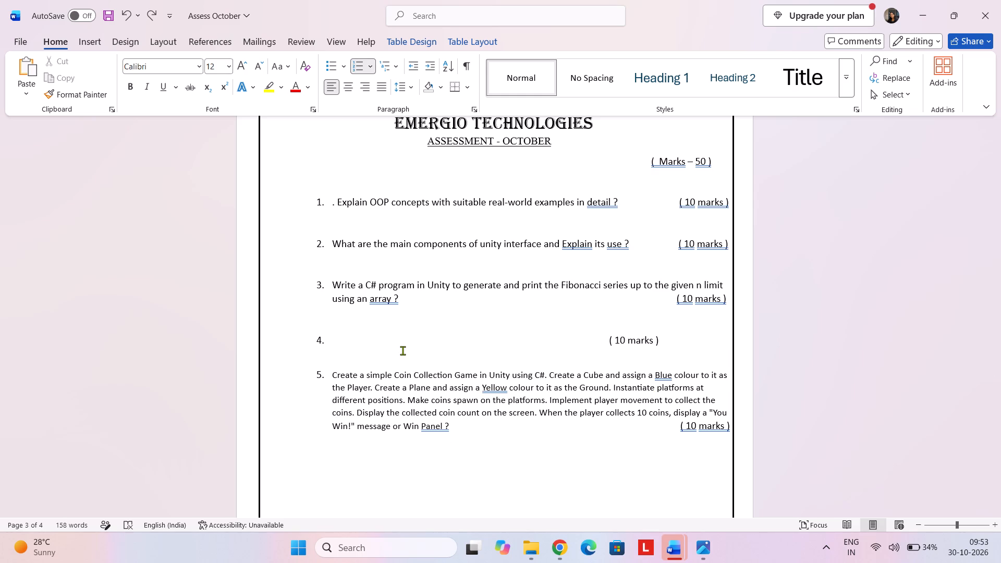